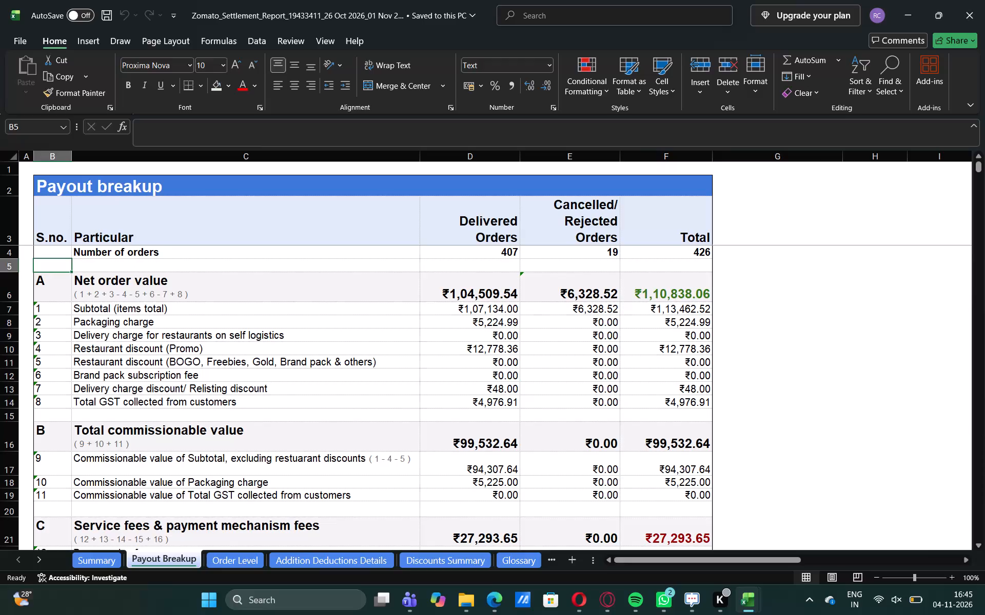
Copy header rows 1 to 7 from the ZUSSIOBERRY ZOMATO PAYOUT workbook and paste them at A1 of the blank Book8 workbook.
drag(51, 251, 718, 452)
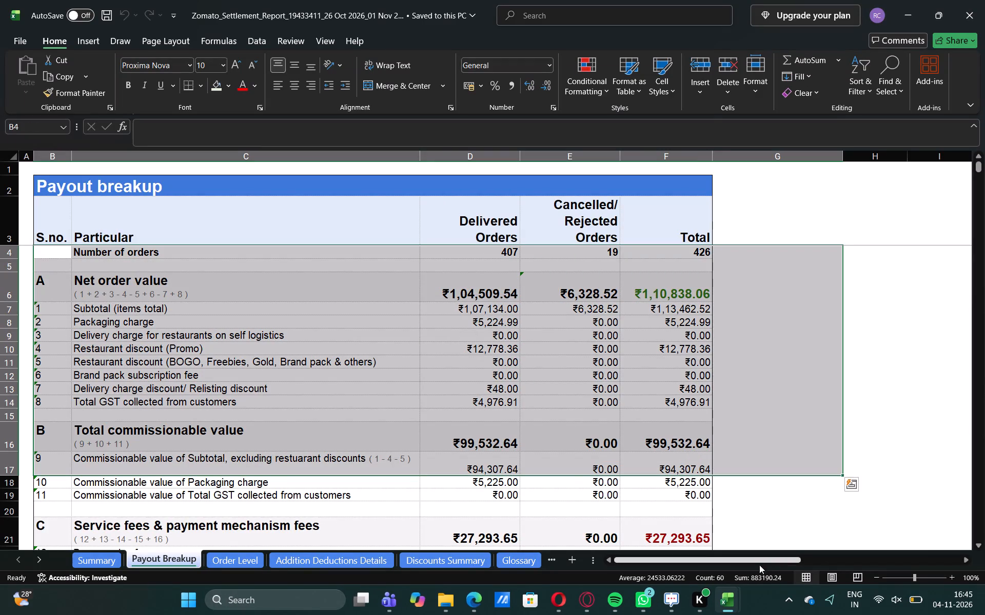
click(752, 526)
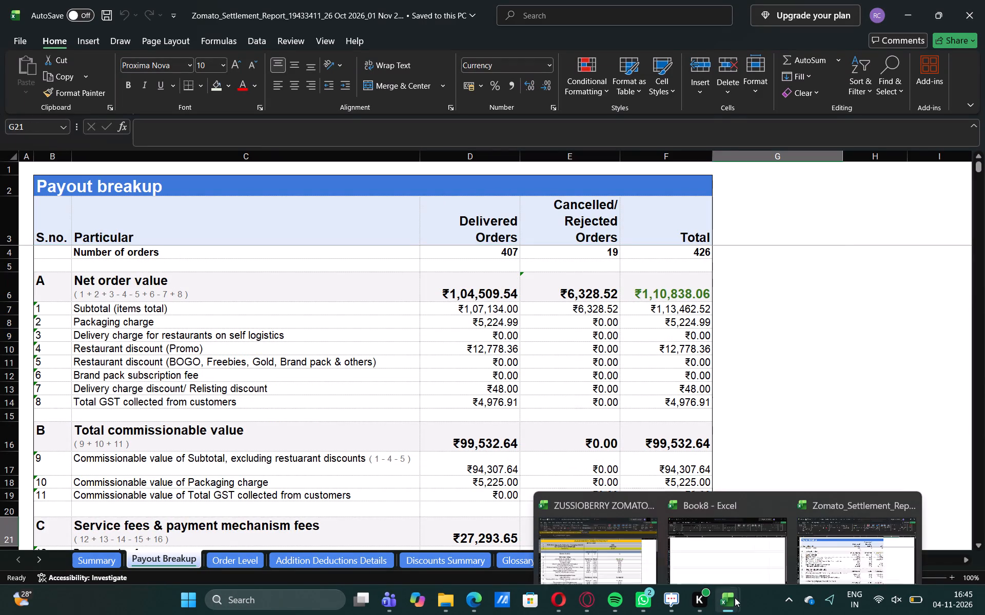
click(605, 516)
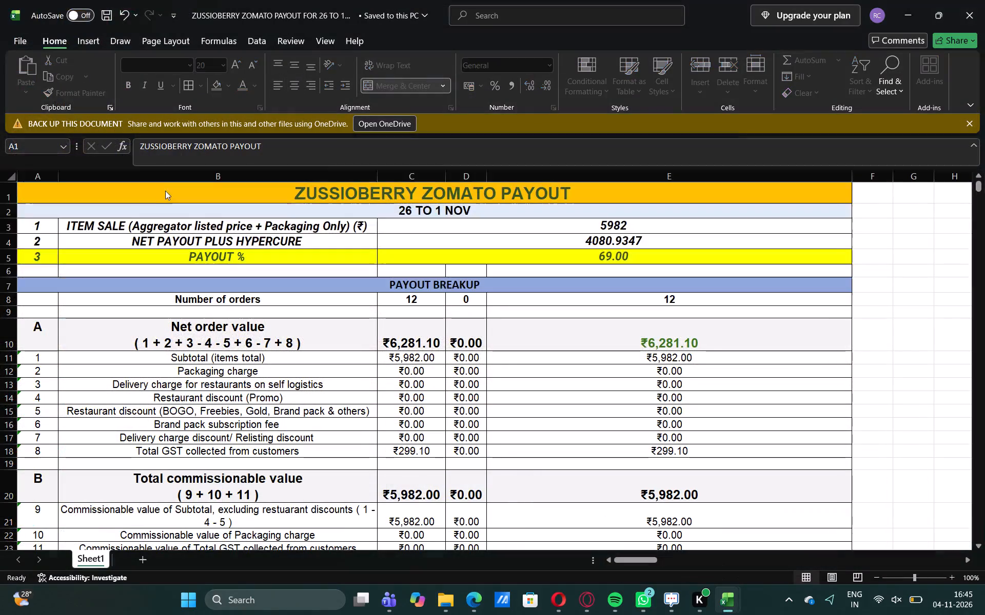
click(64, 194)
drag(64, 194, 80, 265)
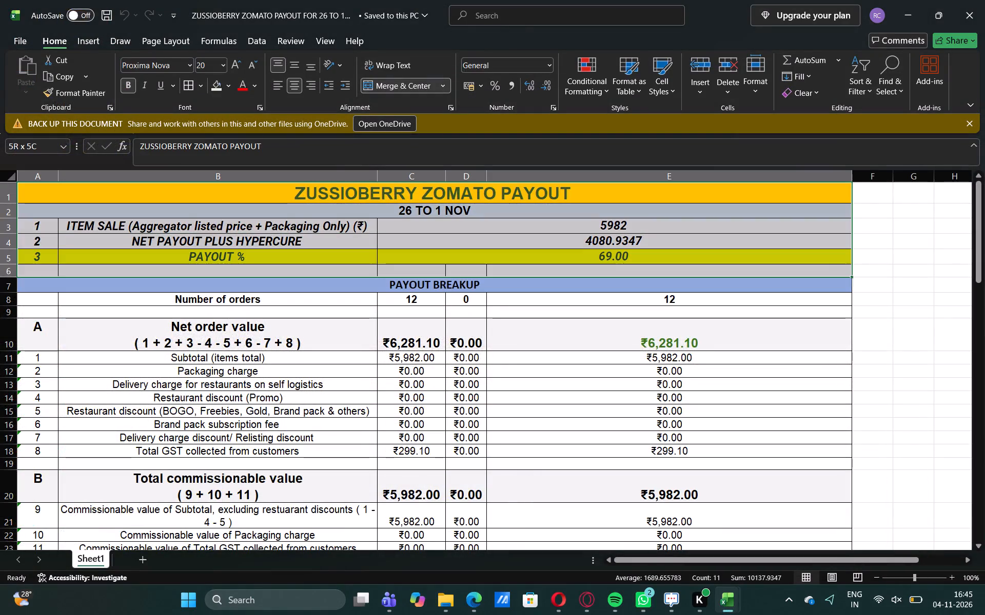
drag(80, 265, 85, 289)
key(ctrl+v)
key(ctrl+c)
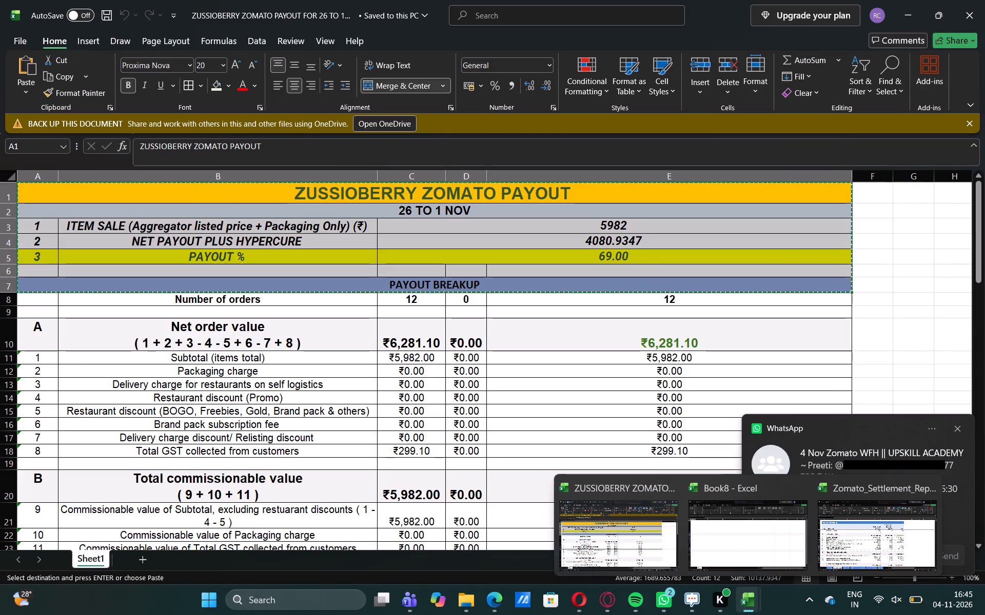
click(734, 553)
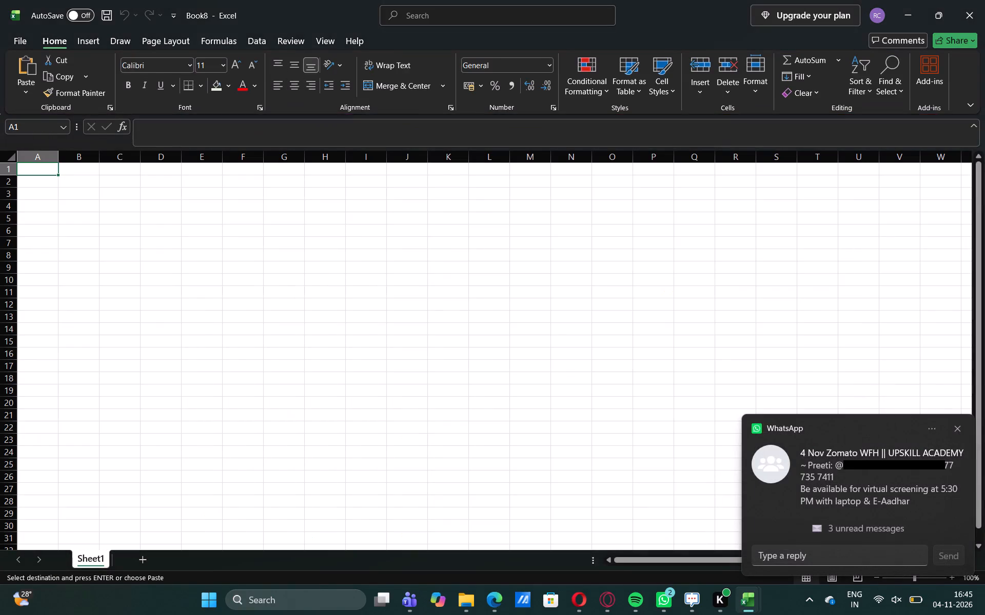
key(ctrl+v)
Widen columns E and B in Book8 so the payout title and the summary labels fit in full.
drag(277, 202, 226, 156)
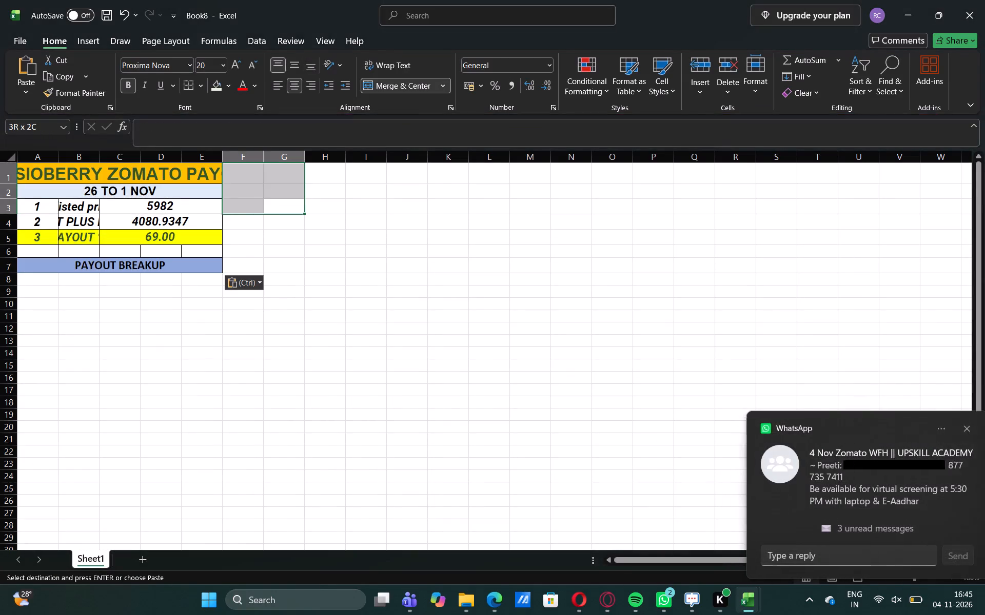
drag(226, 156, 281, 293)
click(281, 293)
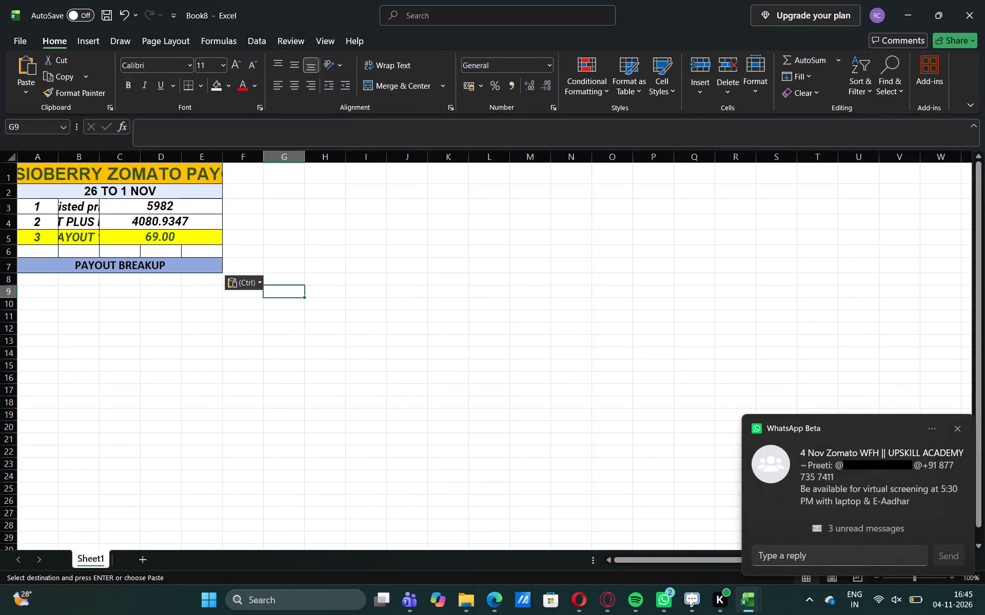
drag(222, 154, 485, 177)
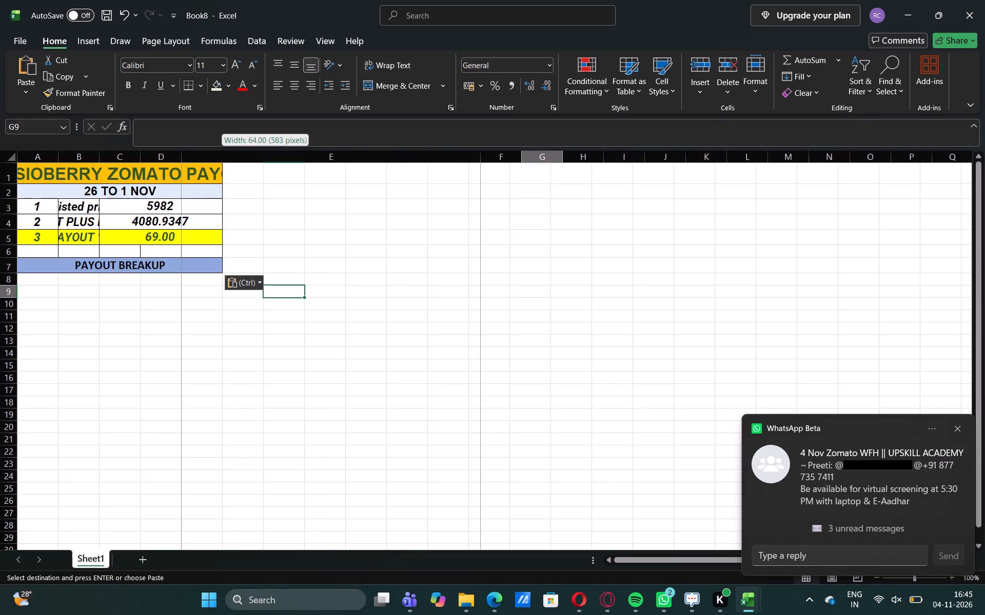
drag(485, 177, 718, 195)
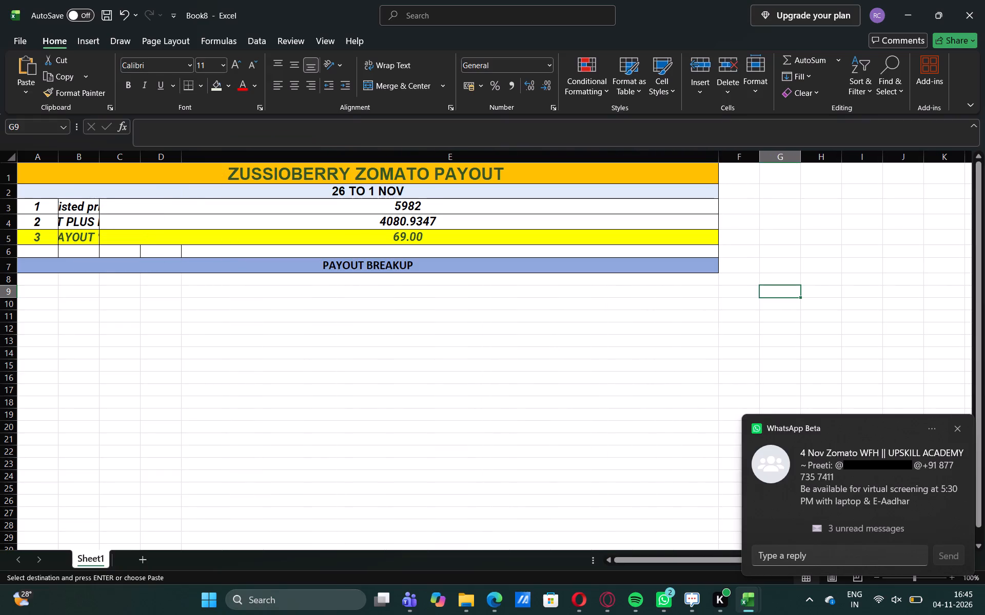
drag(100, 156, 284, 160)
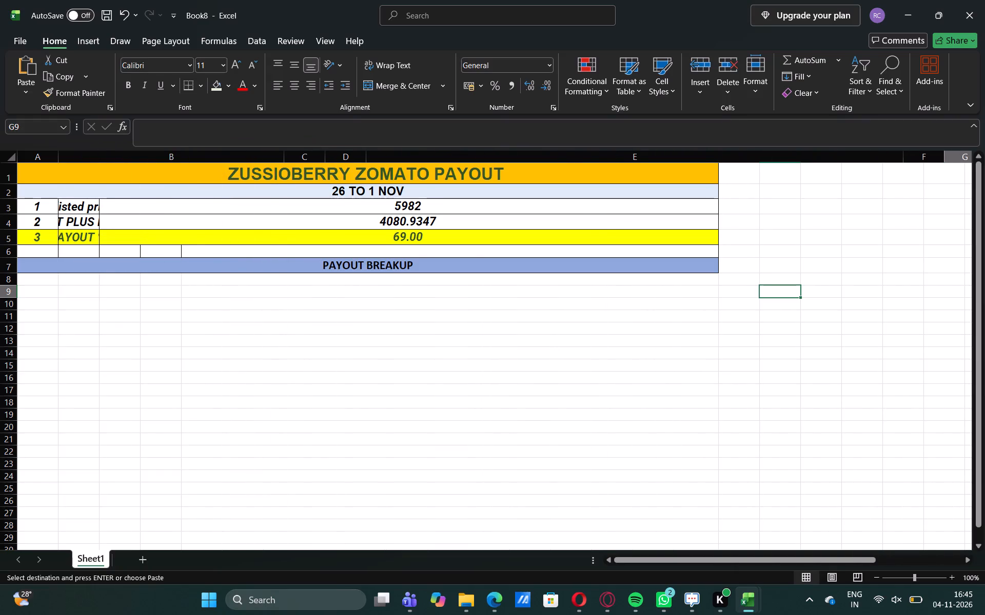
drag(284, 157, 331, 156)
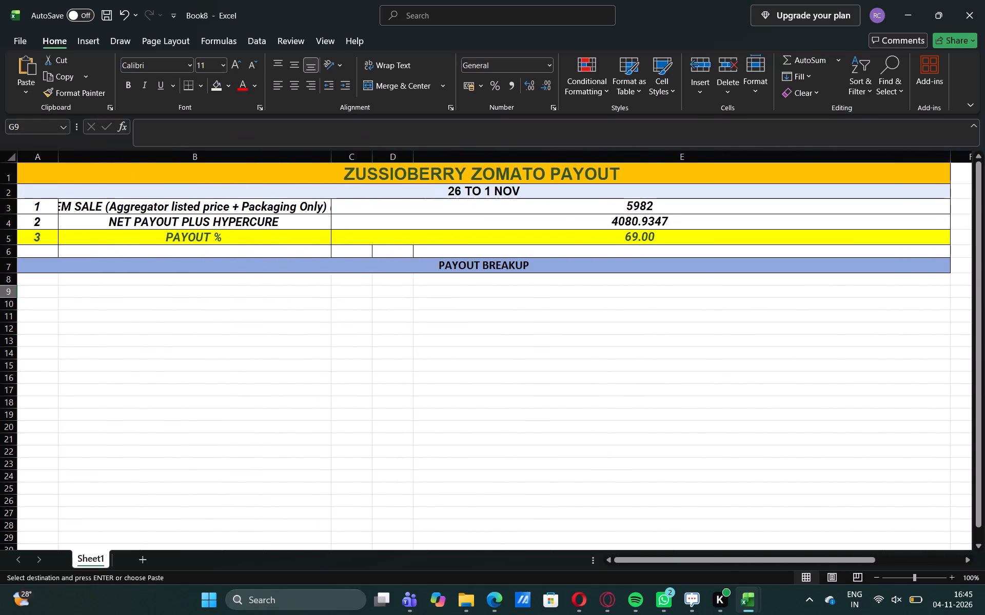
drag(330, 156, 357, 157)
drag(357, 157, 392, 157)
Replace the title in row 1 with BANAGALIER RANNAGHAR ZOMATO PAYOUT.
click(400, 174)
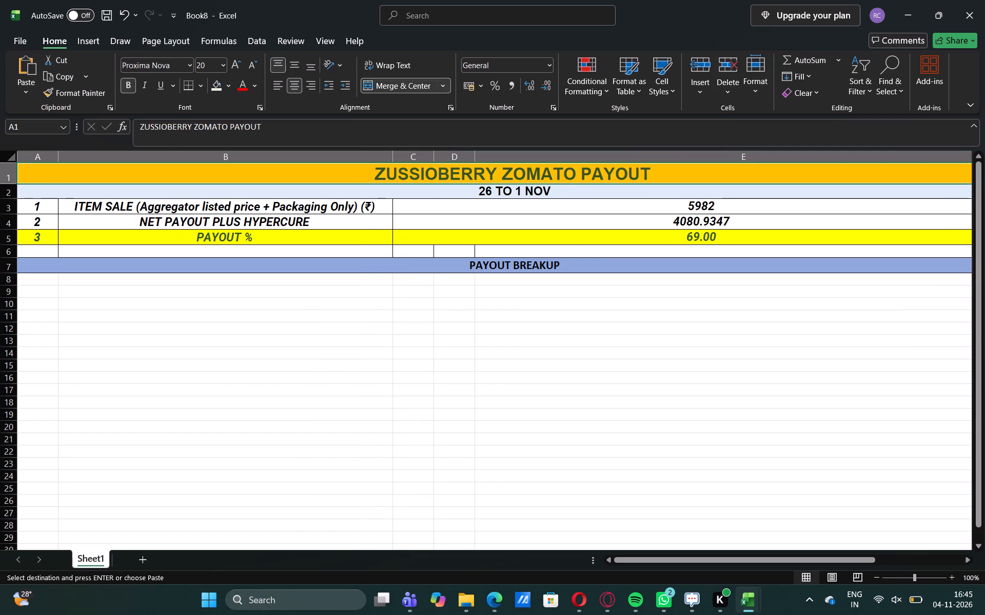
key(BackSpace)
text(BANAG)
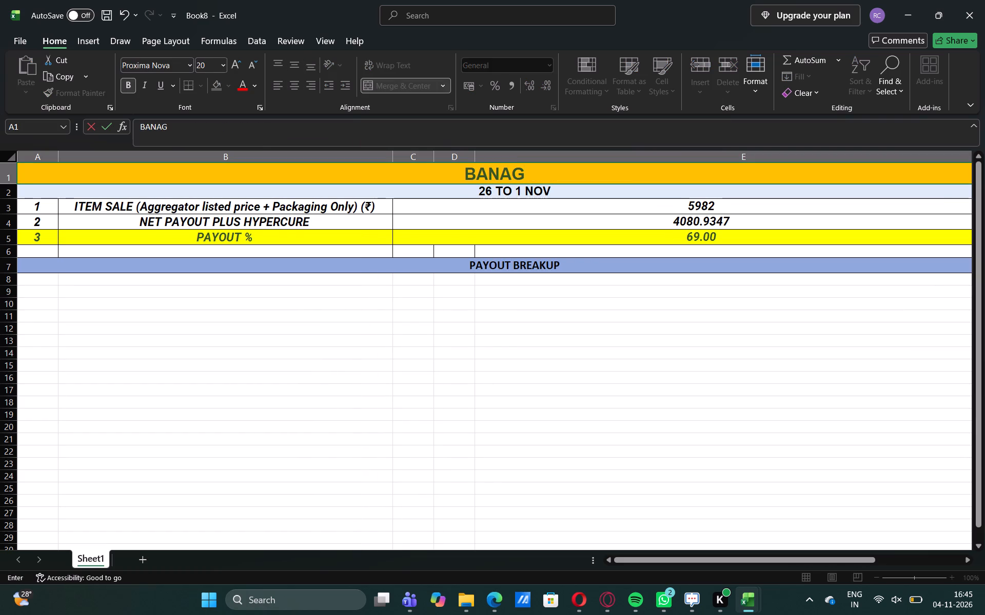
text(ALIER)
key(space)
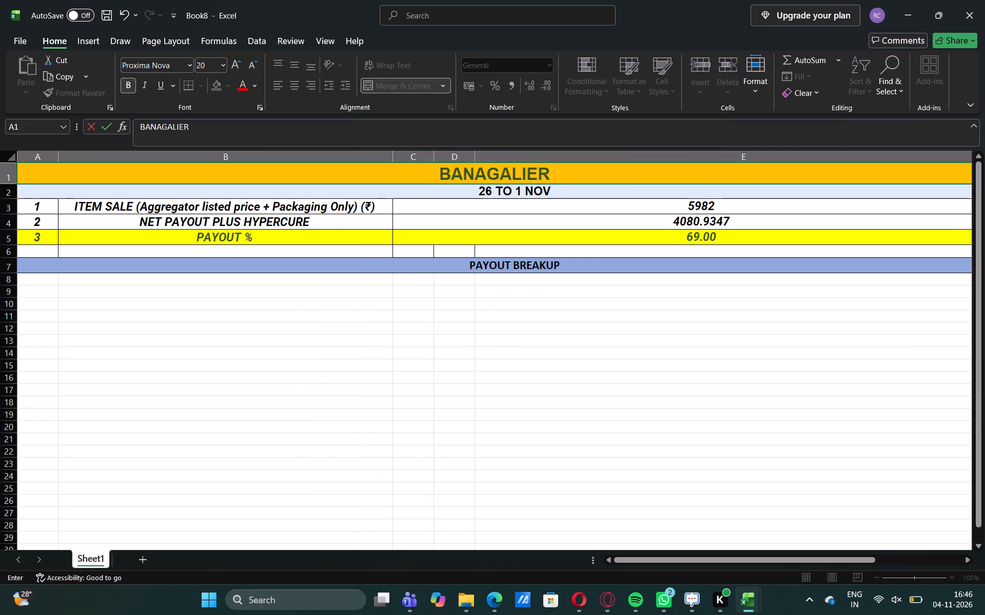
text(RANNAGHAR ZOMATO PAYOUT)
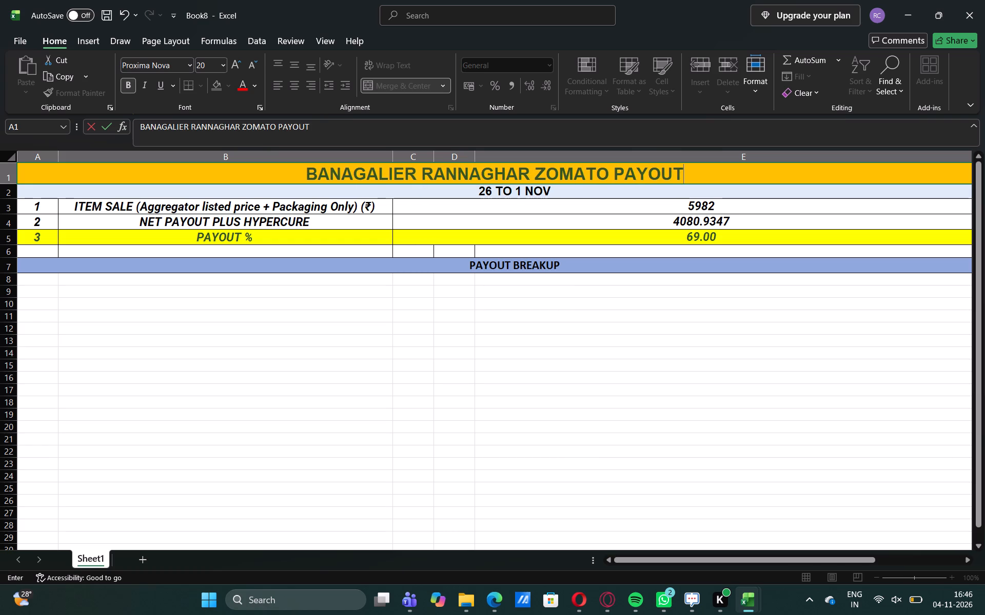
click(41, 283)
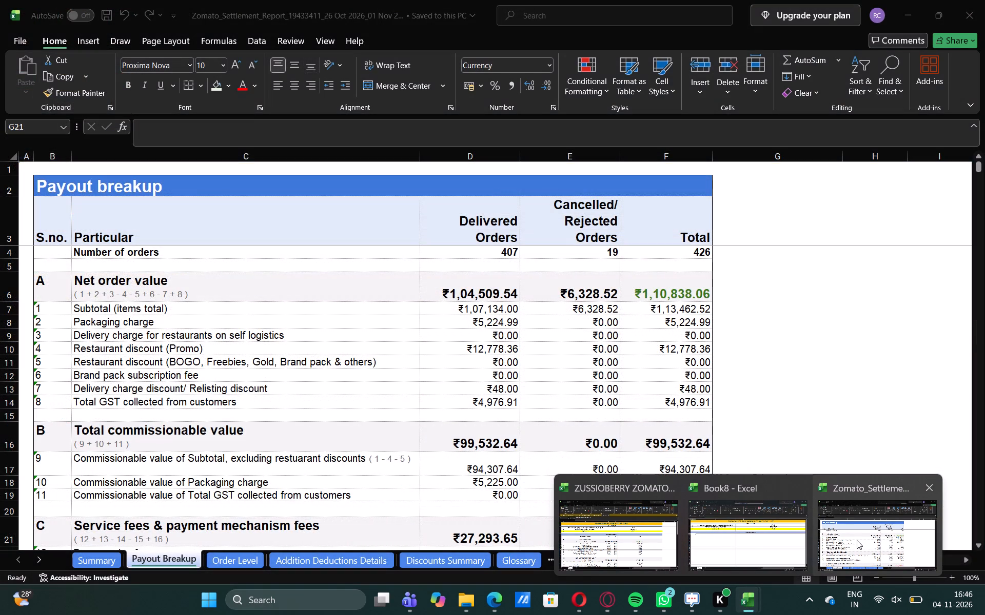
Copy the Payout Breakup rows from Number of orders through Net Payout in the Zomato settlement report and paste them at A8 in Book8.
click(857, 540)
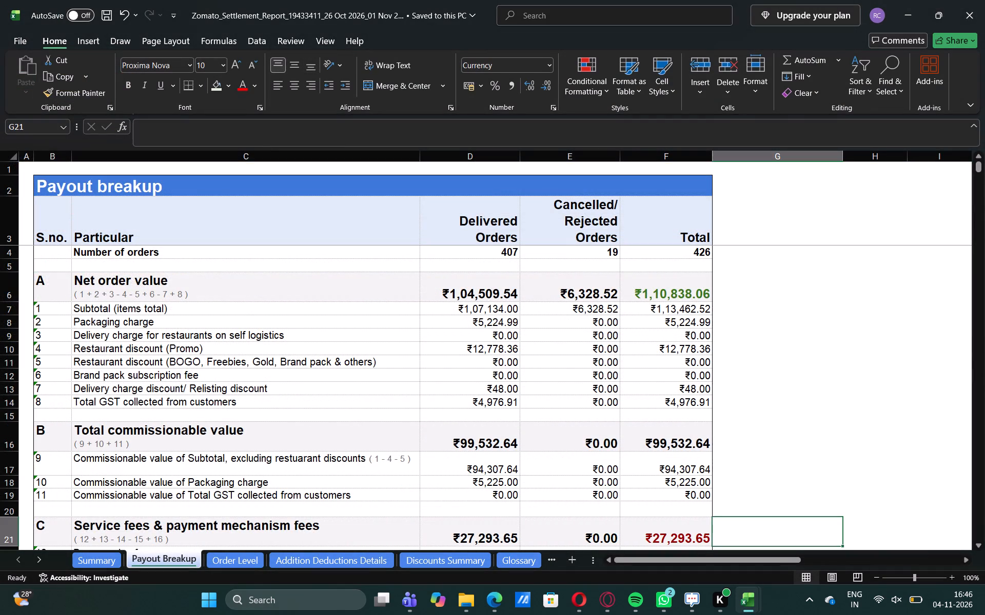
click(53, 254)
drag(53, 254, 562, 434)
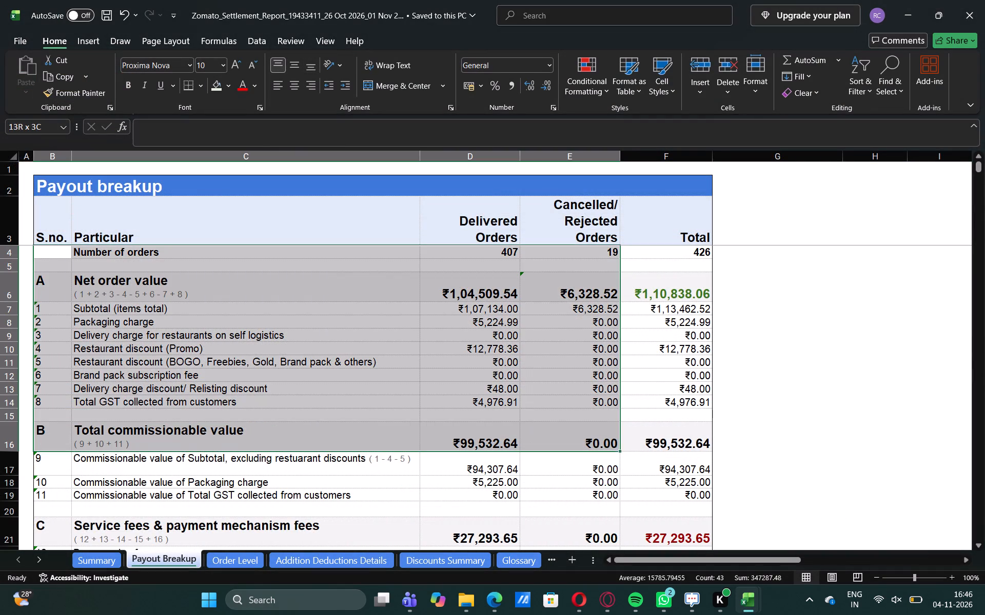
drag(562, 434, 655, 538)
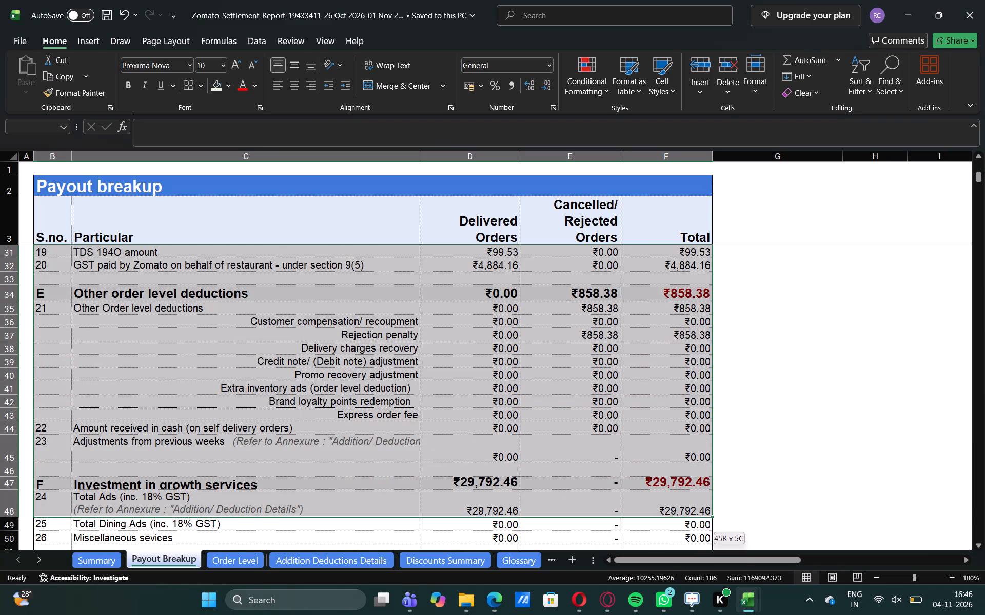
drag(655, 538, 649, 283)
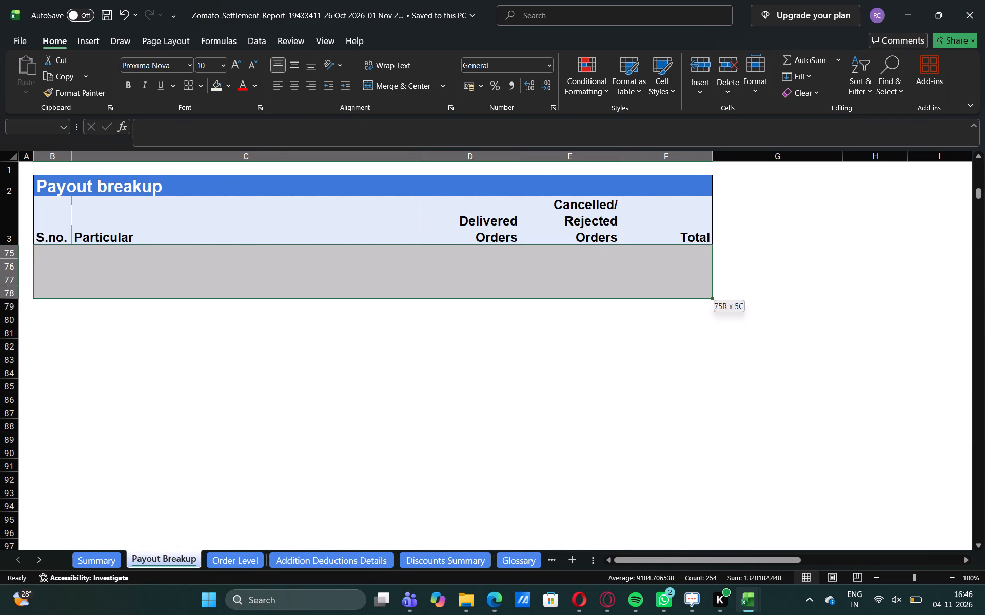
drag(649, 283, 672, 286)
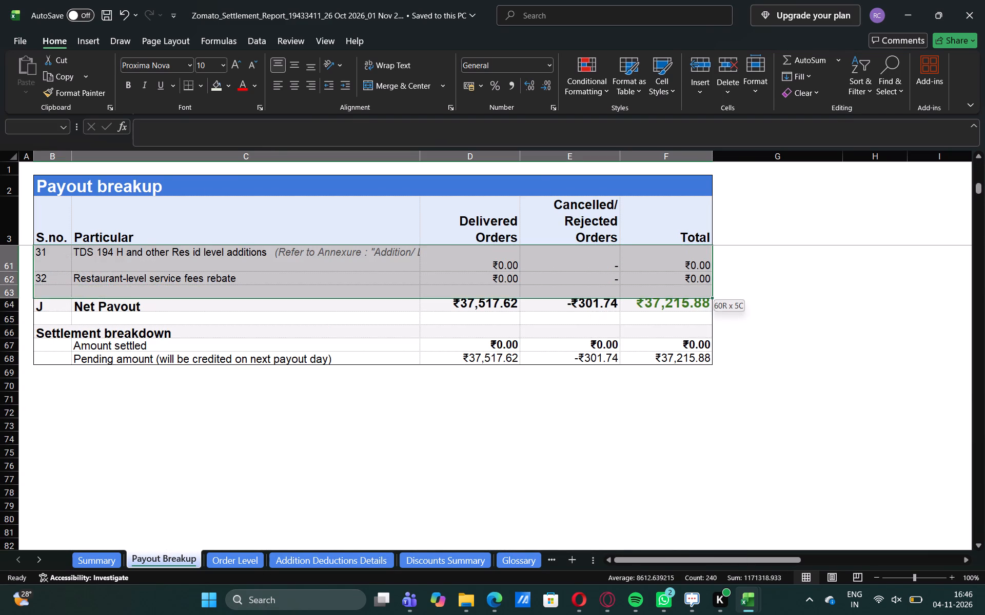
drag(672, 286, 676, 309)
key(ctrl+c)
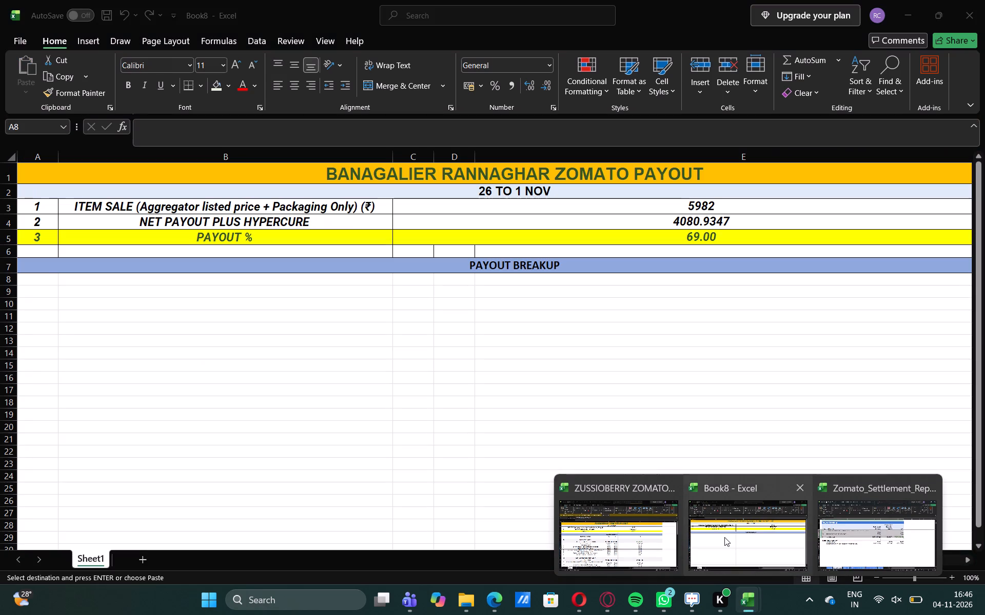
click(724, 537)
key(ctrl+v)
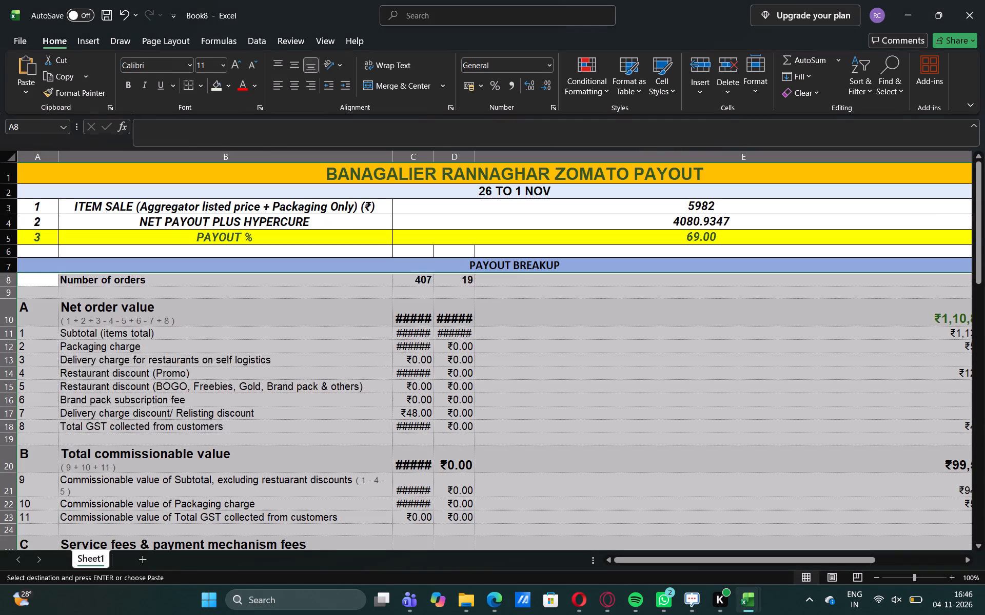
Paste the copied breakup again over the block starting at A8, as values only.
right_click(41, 281)
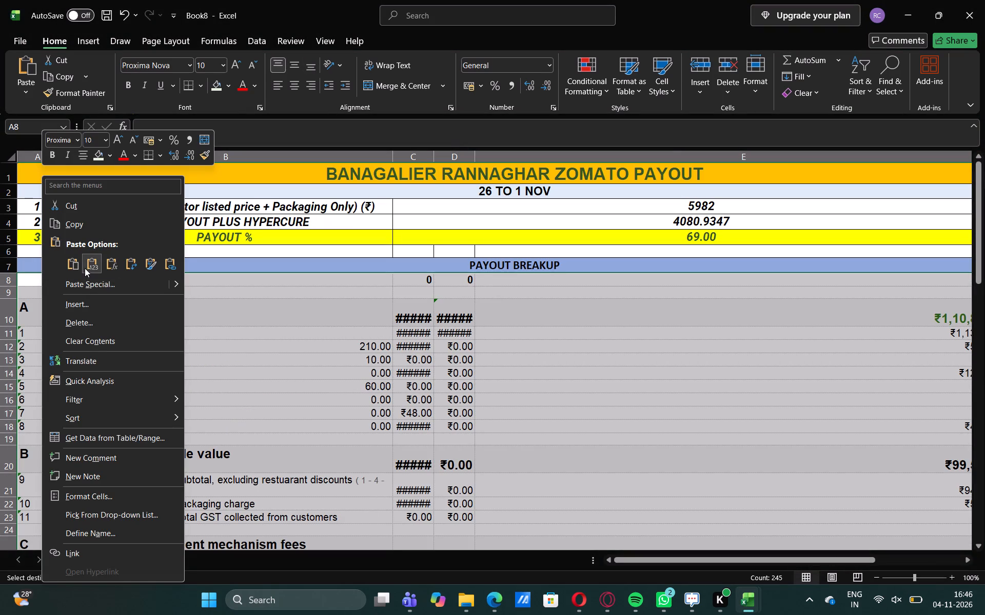
click(85, 268)
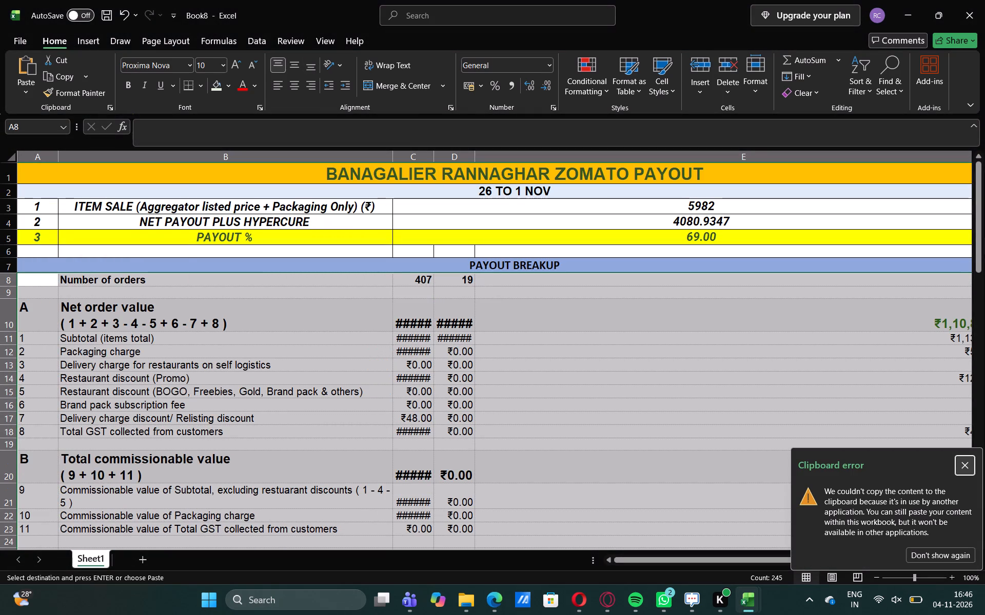
click(483, 321)
Widen columns C and D so the rupee amounts display in full.
drag(432, 153, 439, 153)
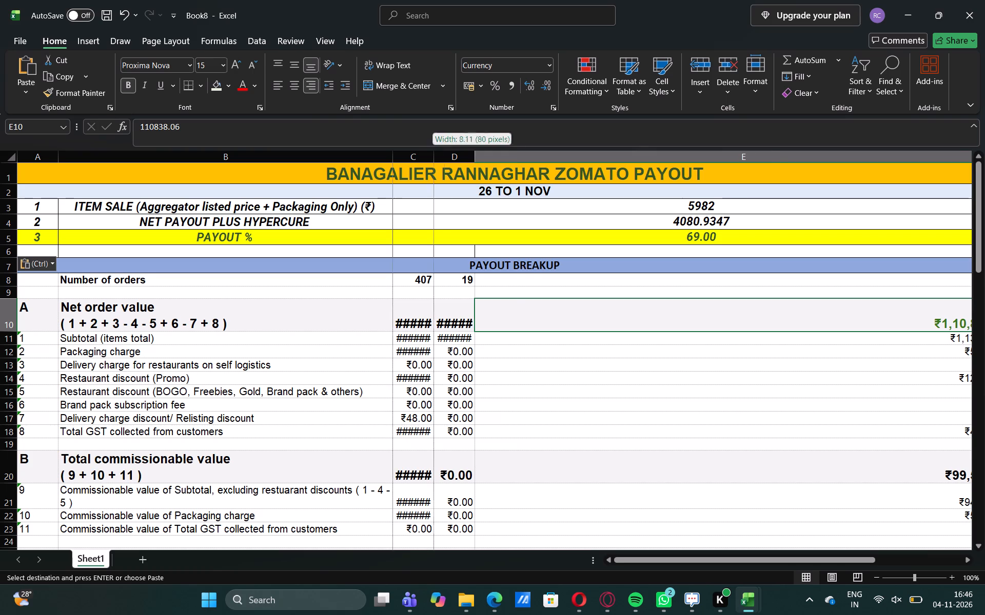
drag(439, 153, 474, 152)
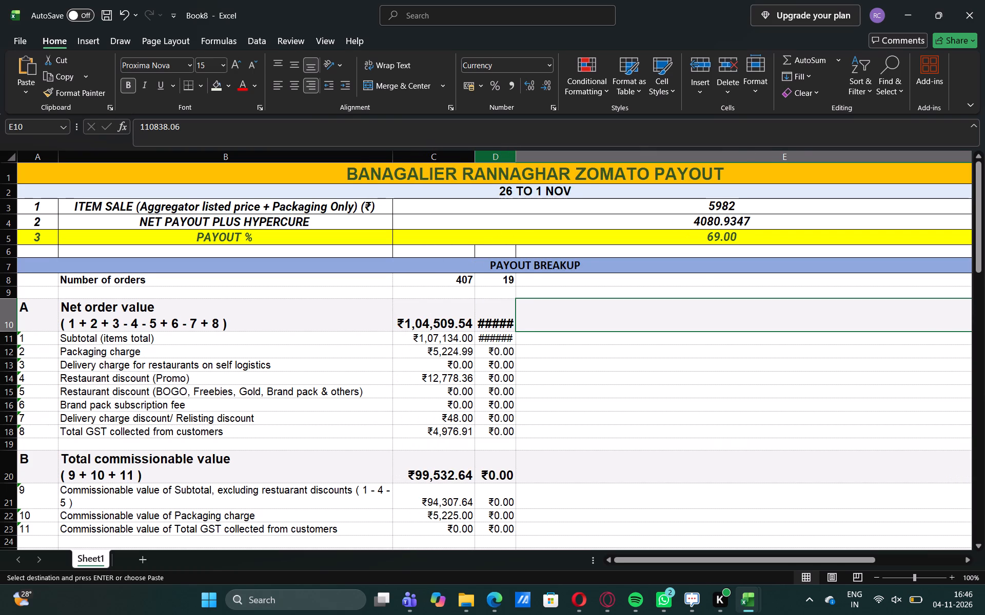
drag(516, 154, 539, 154)
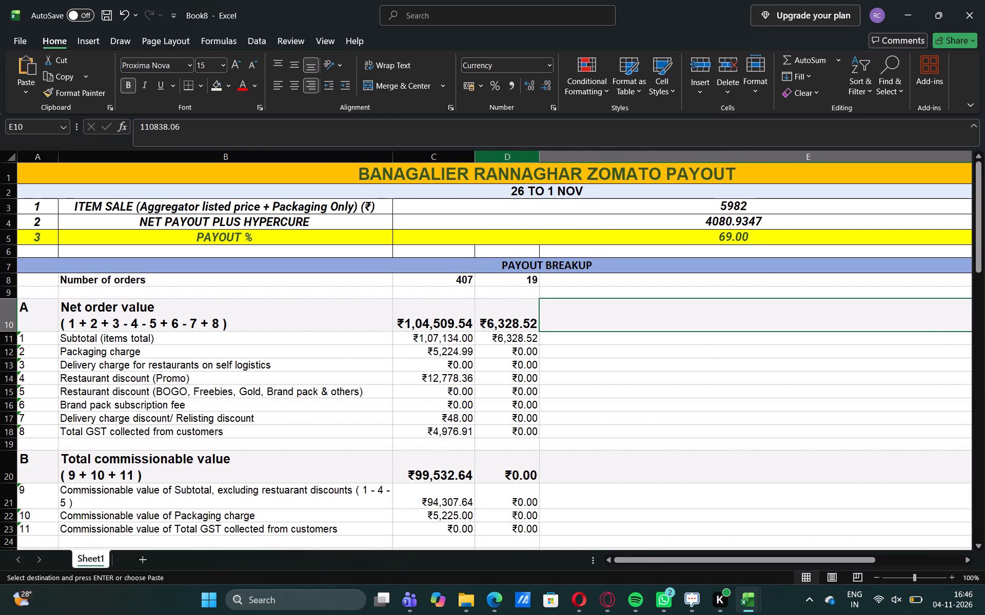
Centre-align the whole payout table horizontally, from the title in row 1 down to the Net Payout row.
drag(646, 559, 720, 551)
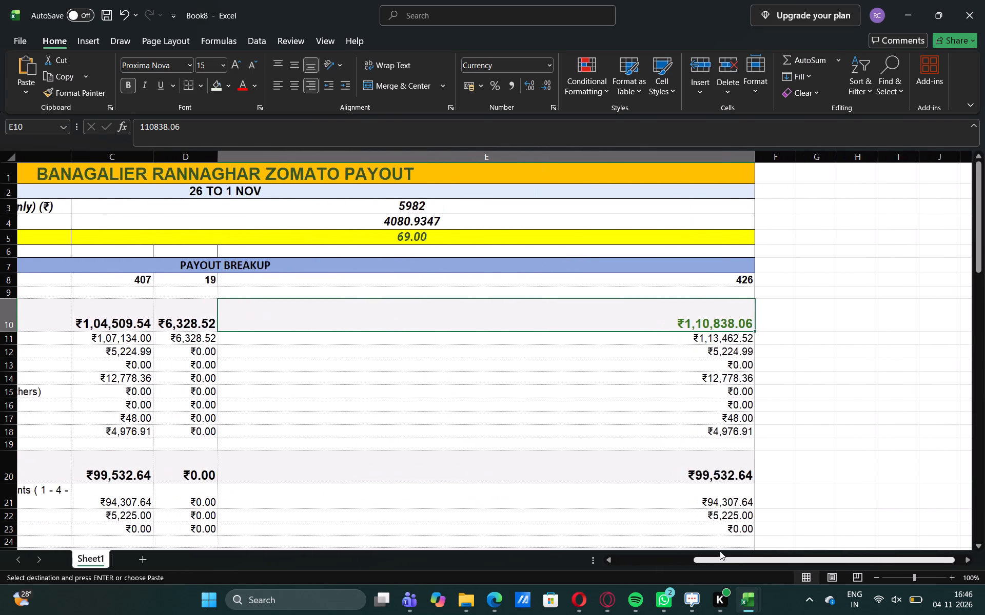
drag(720, 551, 578, 542)
click(72, 177)
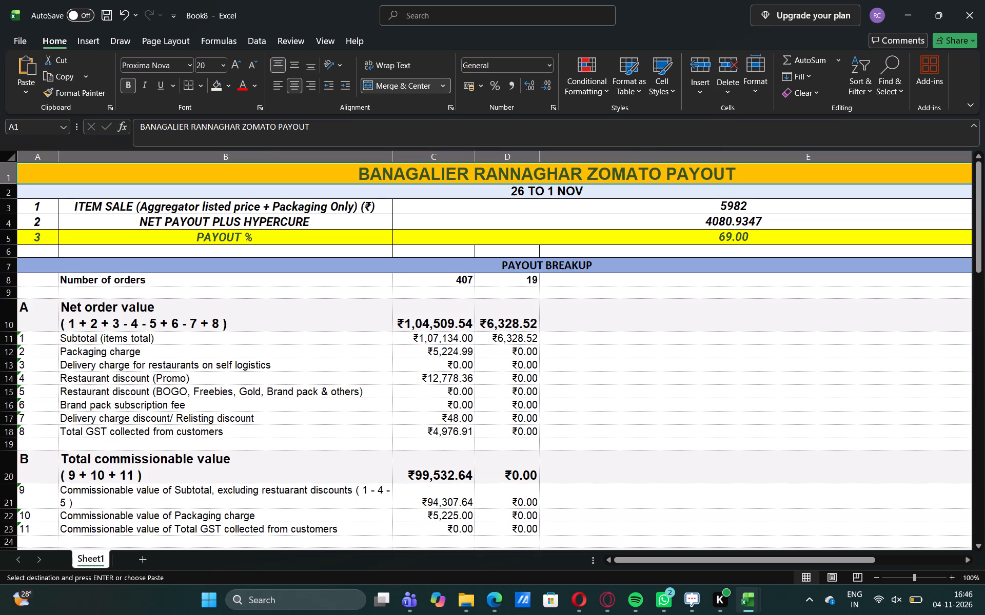
drag(72, 177, 100, 590)
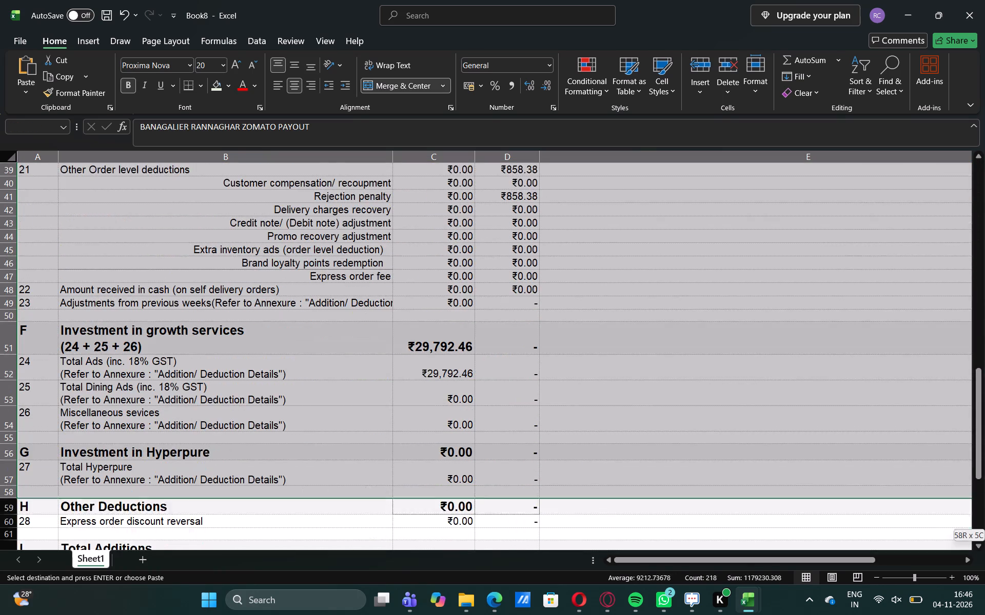
drag(100, 590, 101, 532)
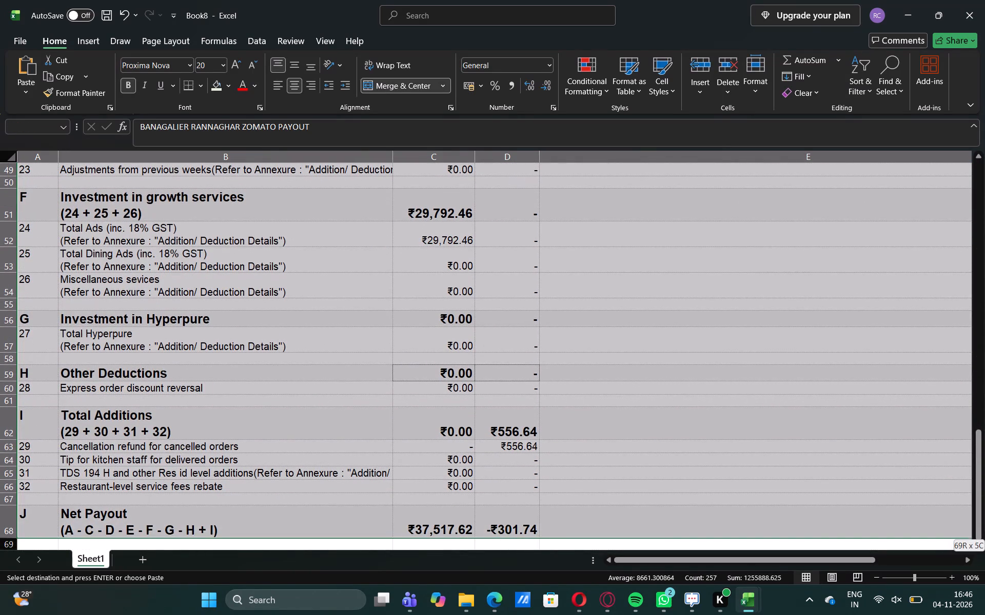
drag(101, 532, 102, 529)
click(292, 84)
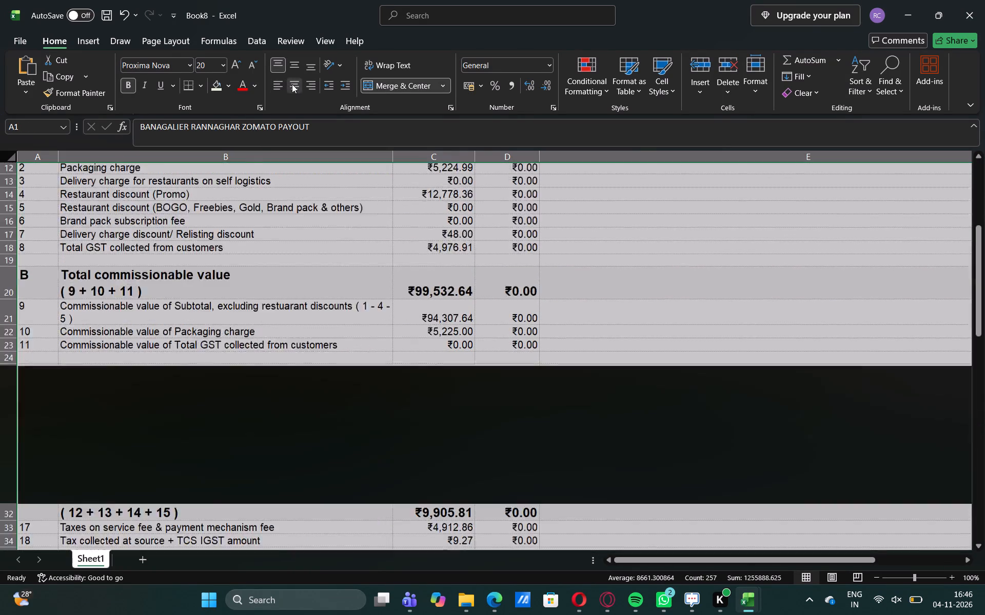
click(292, 84)
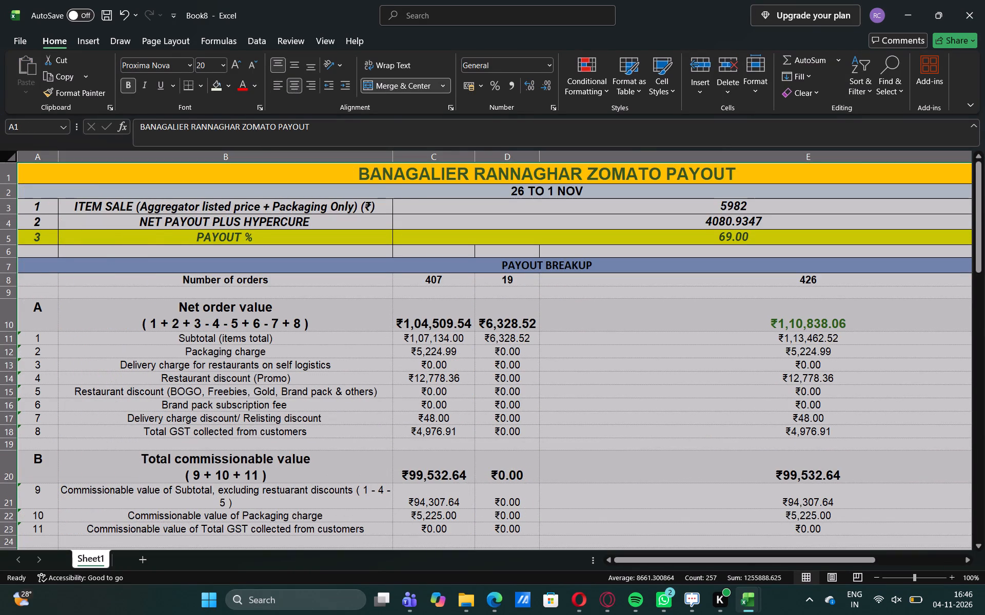
click(611, 360)
Clear the values beside ITEM SALE, NET PAYOUT PLUS HYPERCURE and PAYOUT % in cells C3, C4 and C5.
click(690, 207)
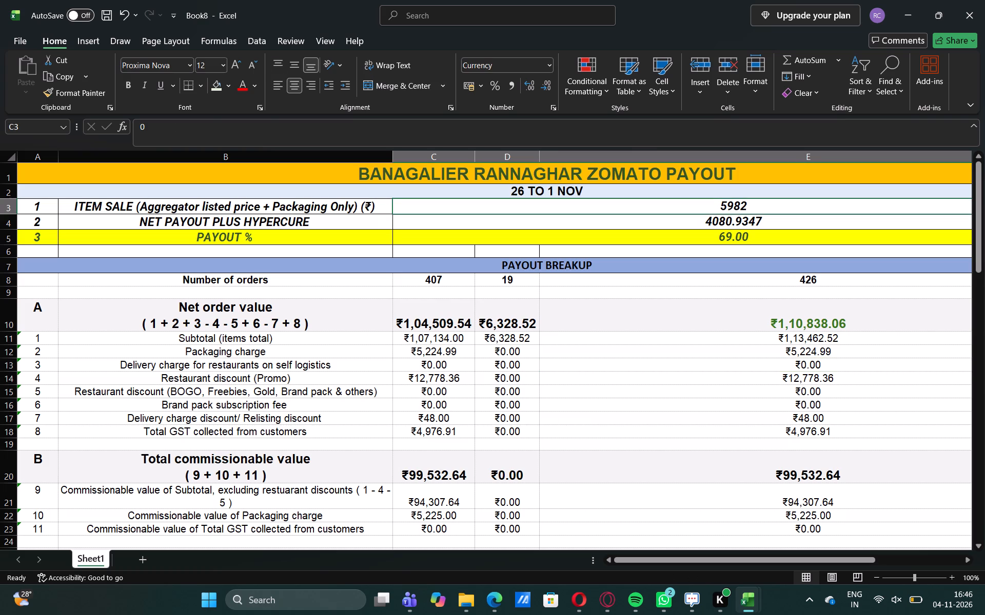
key(BackSpace)
click(708, 223)
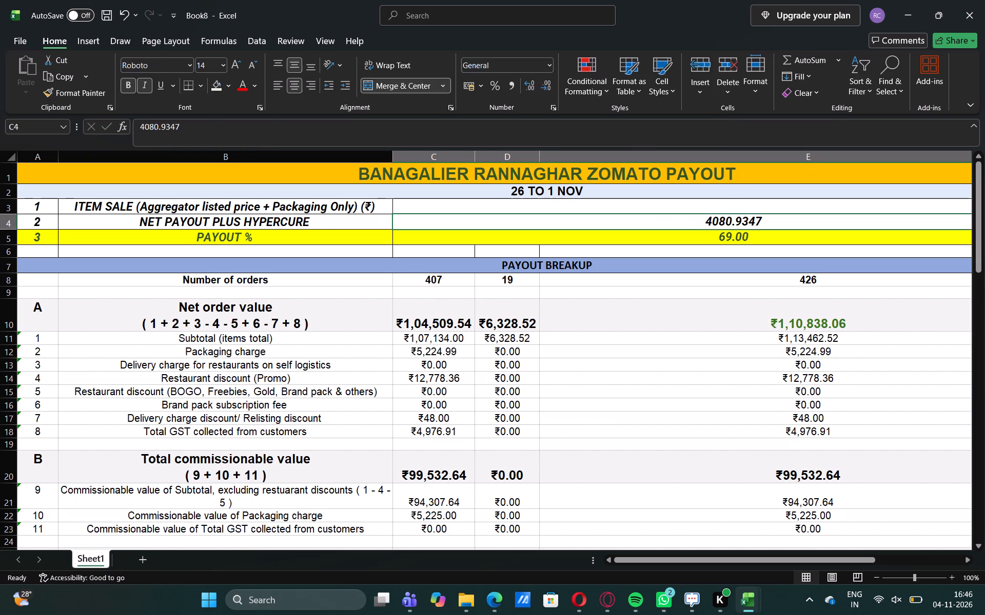
key(BackSpace)
click(720, 237)
key(BackSpace)
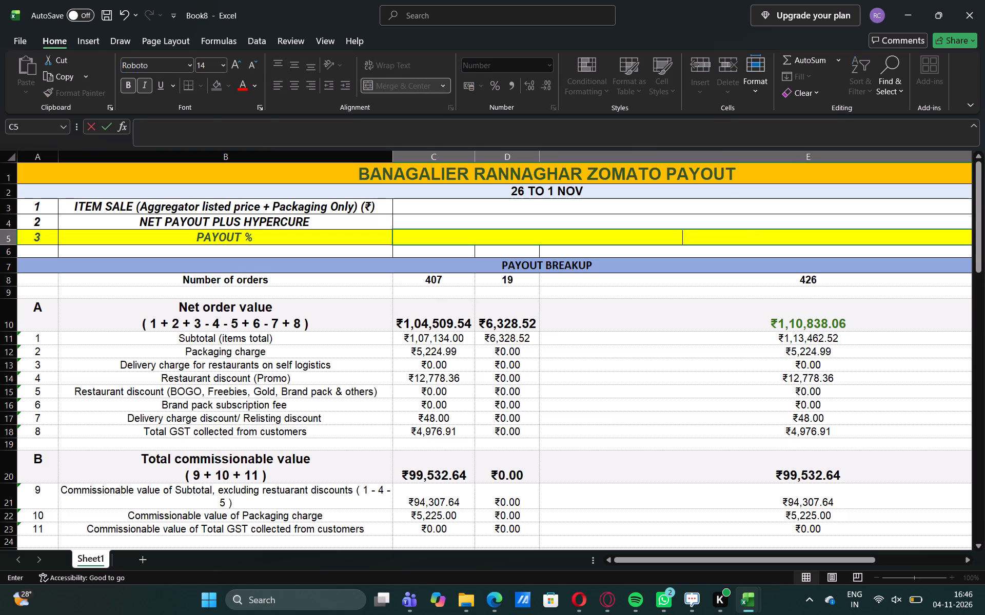
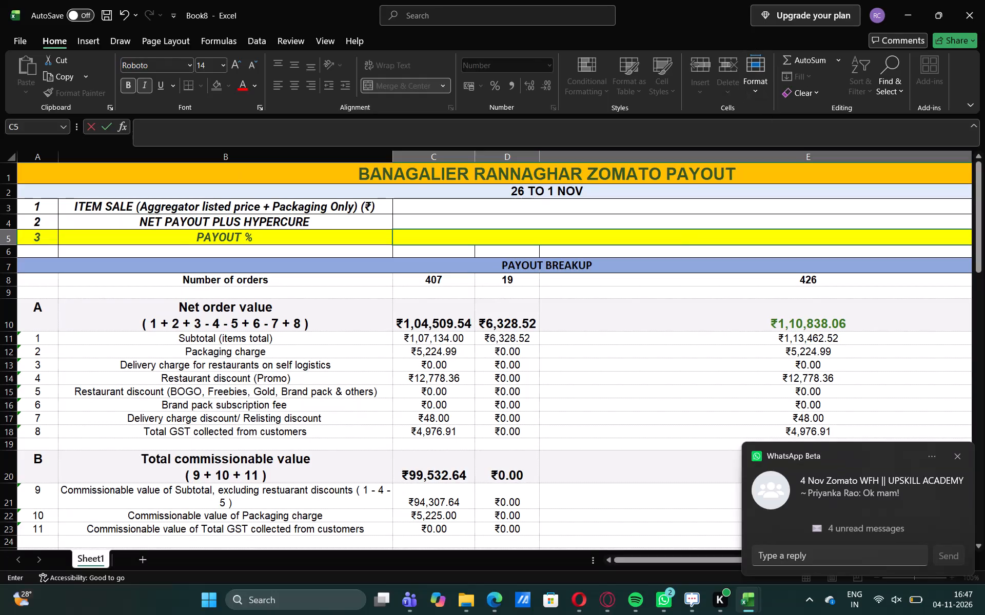
Enter 118686 as the ITEM SALE value in cell C3.
click(669, 207)
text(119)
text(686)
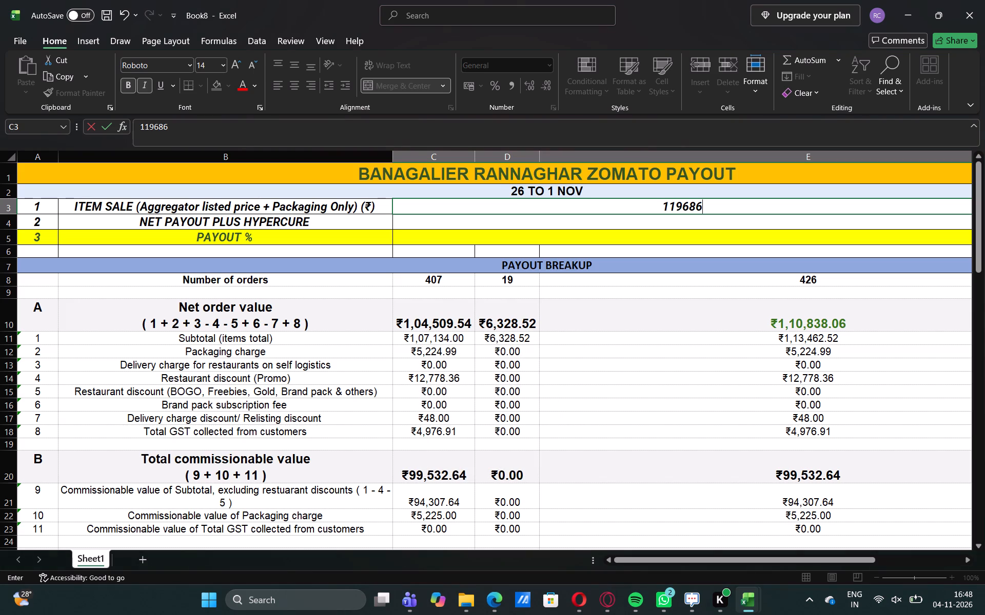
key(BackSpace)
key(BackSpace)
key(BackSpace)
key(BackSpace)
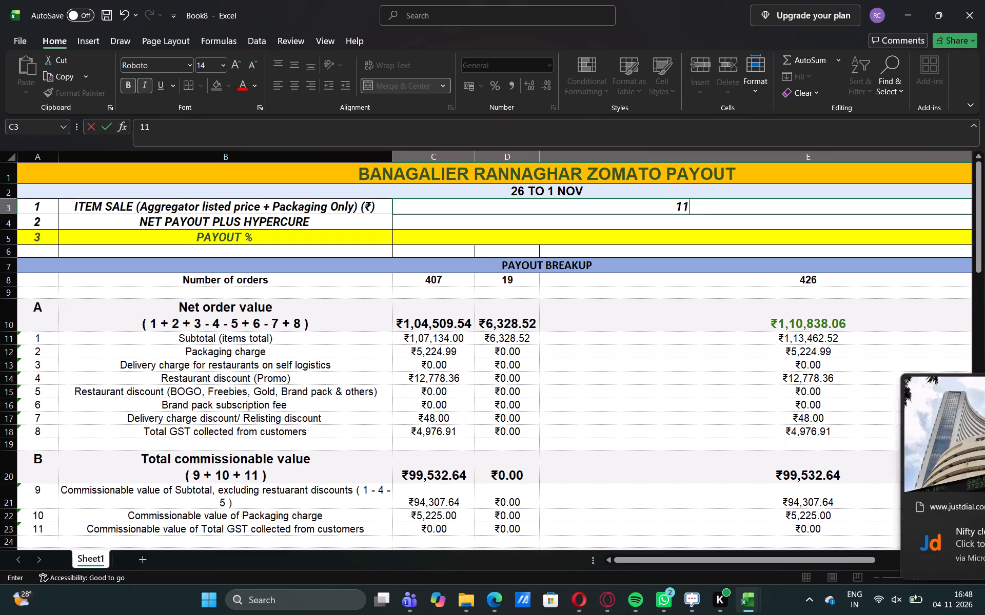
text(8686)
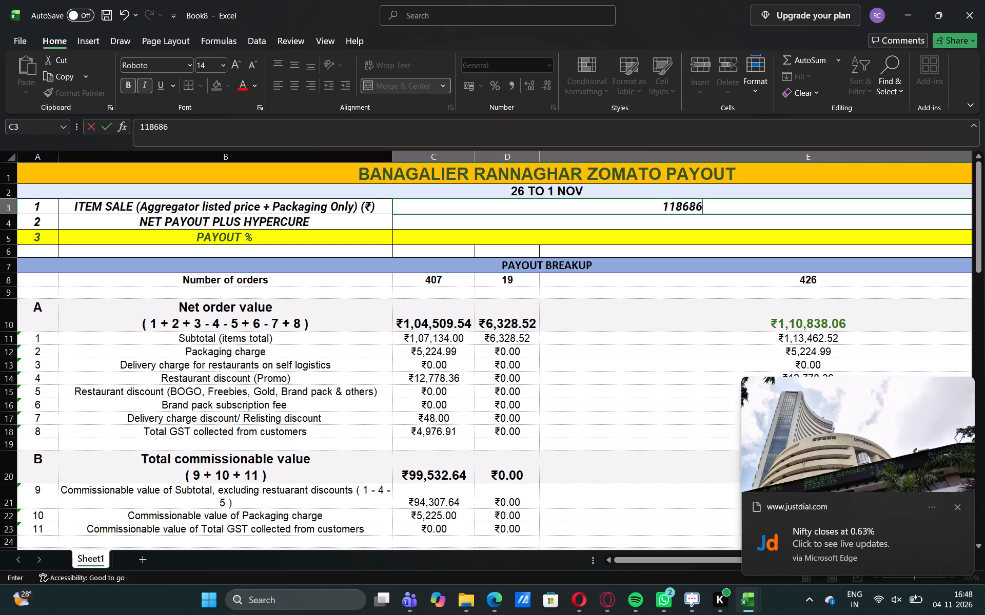
click(654, 388)
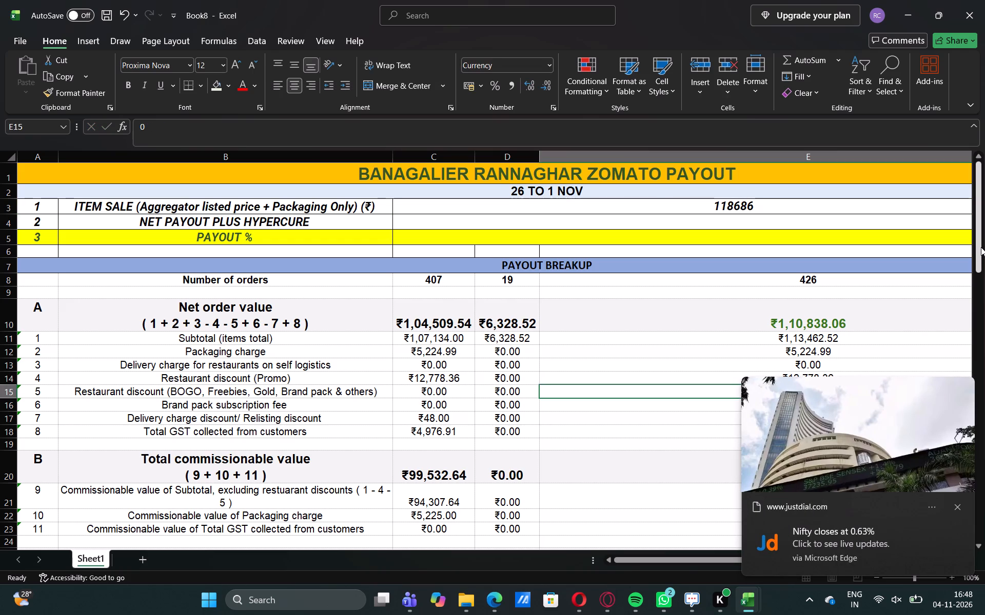
Fill the whole Net Payout row (row 68) with the lightest green theme colour.
drag(981, 247, 984, 578)
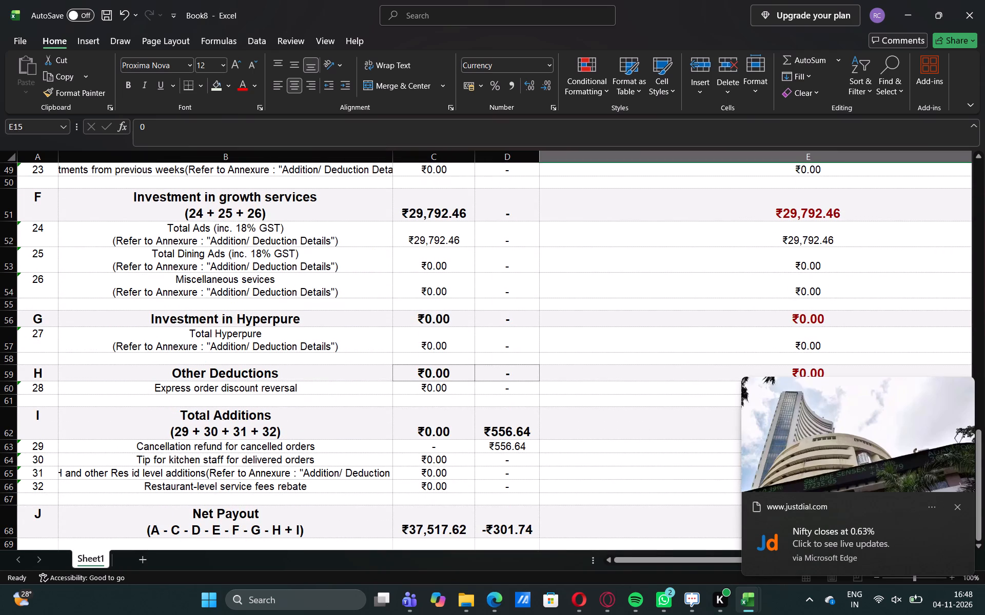
click(13, 529)
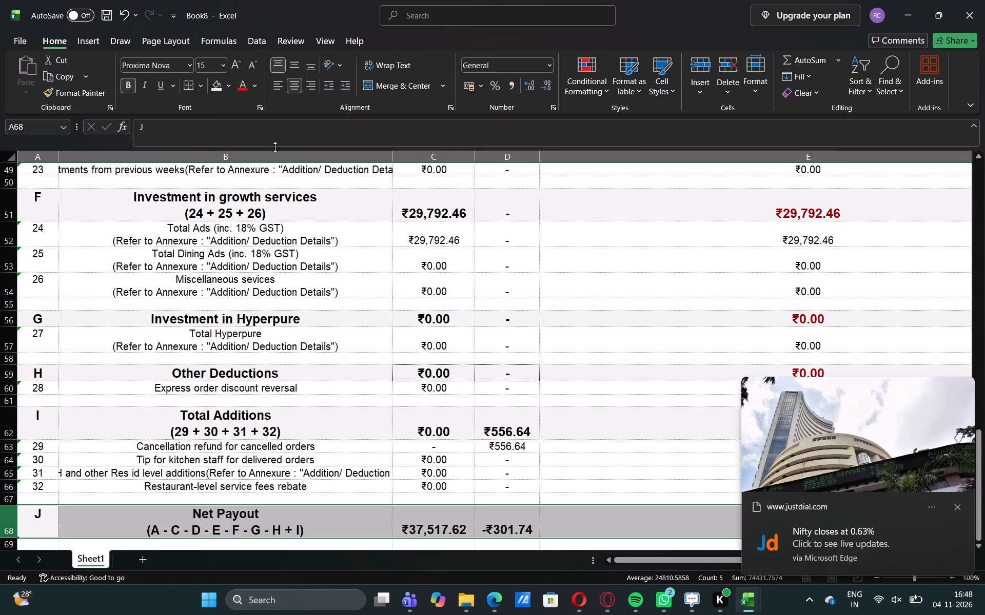
click(228, 84)
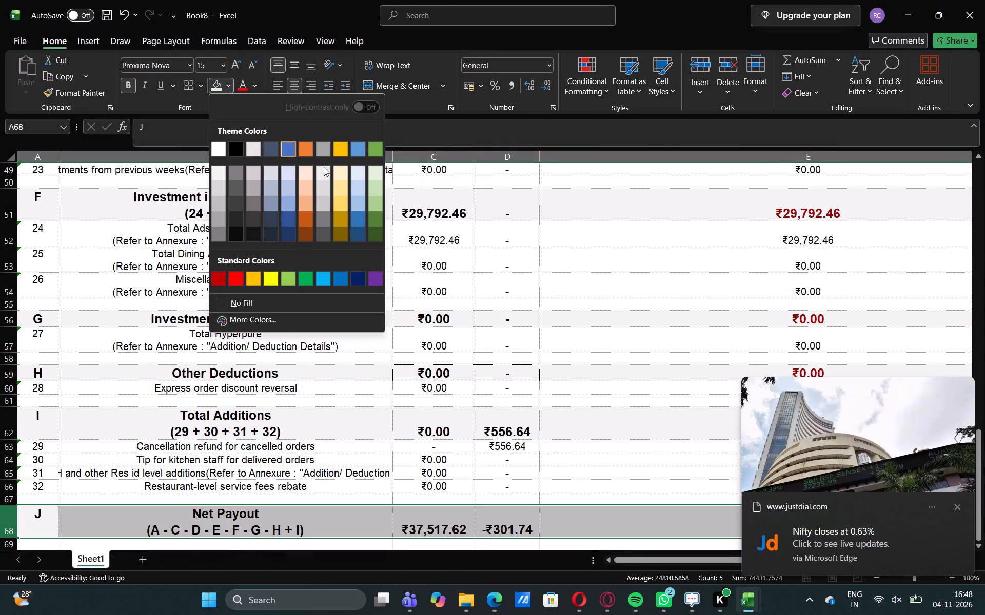
click(376, 171)
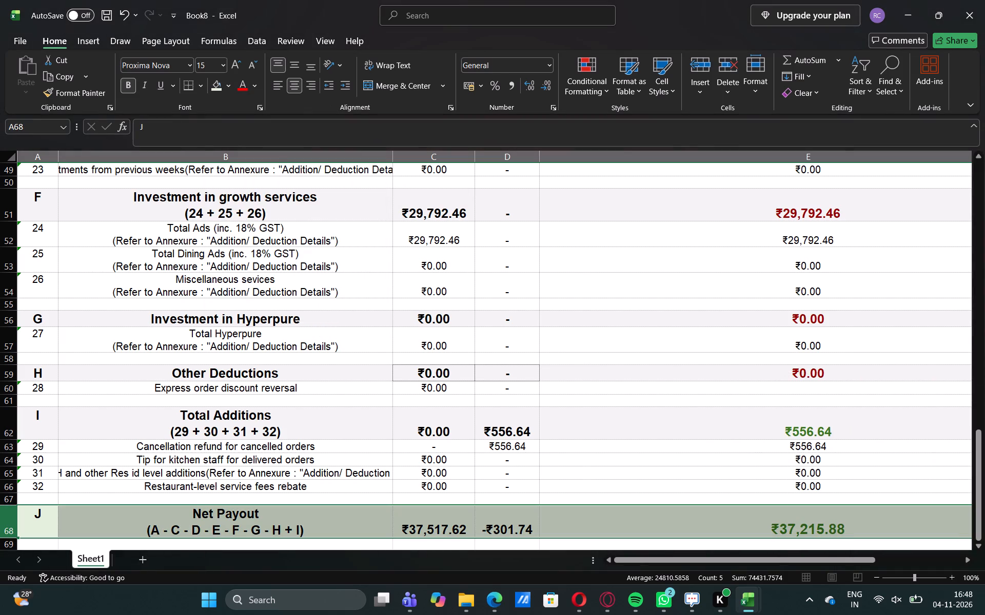
Copy the total Net Payout amount from E68 into the NET PAYOUT PLUS HYPERCURE cell C4.
click(819, 527)
key(ctrl+c)
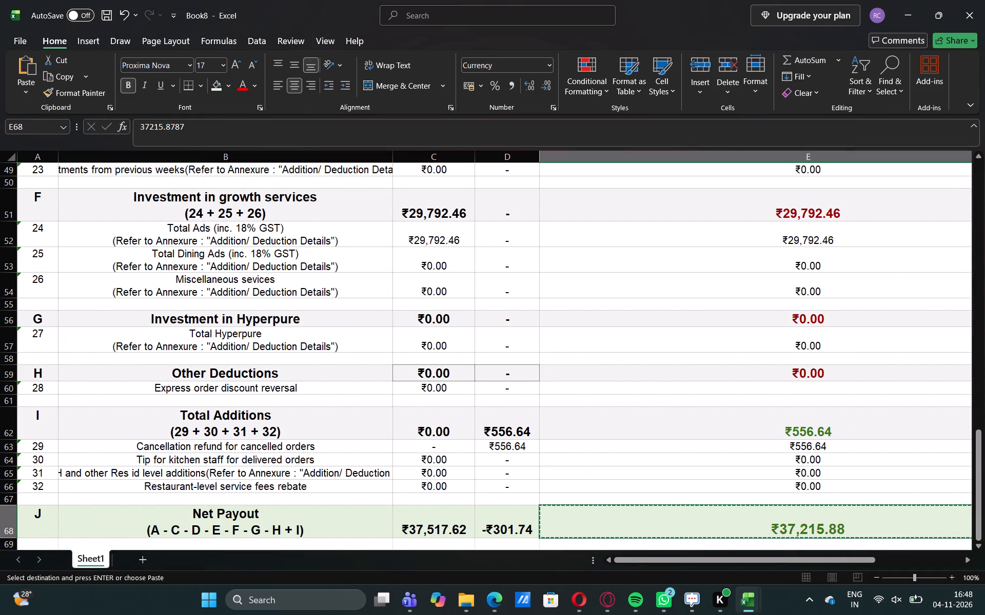
drag(981, 456, 984, 169)
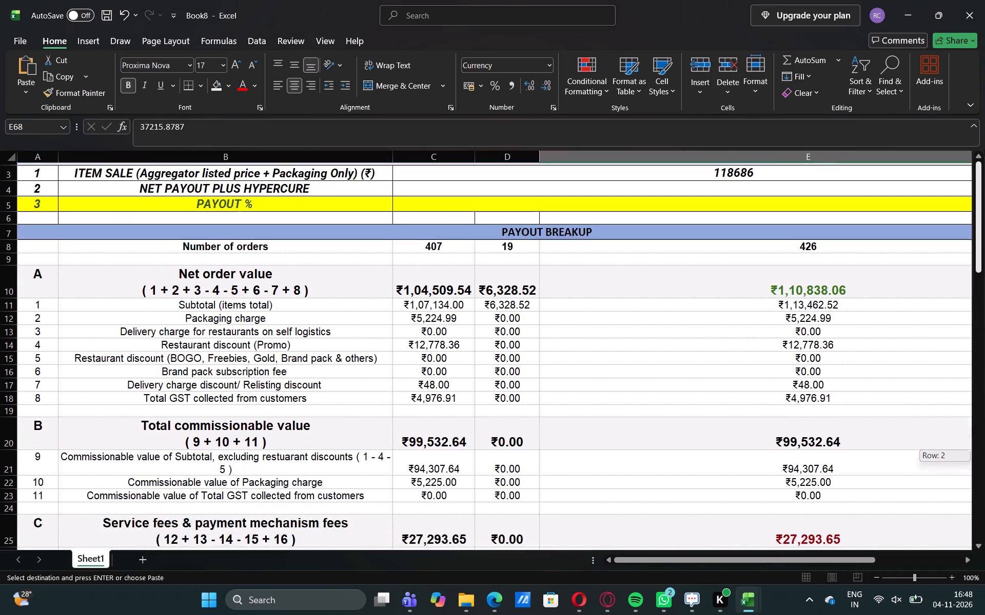
drag(984, 169, 984, 128)
click(755, 218)
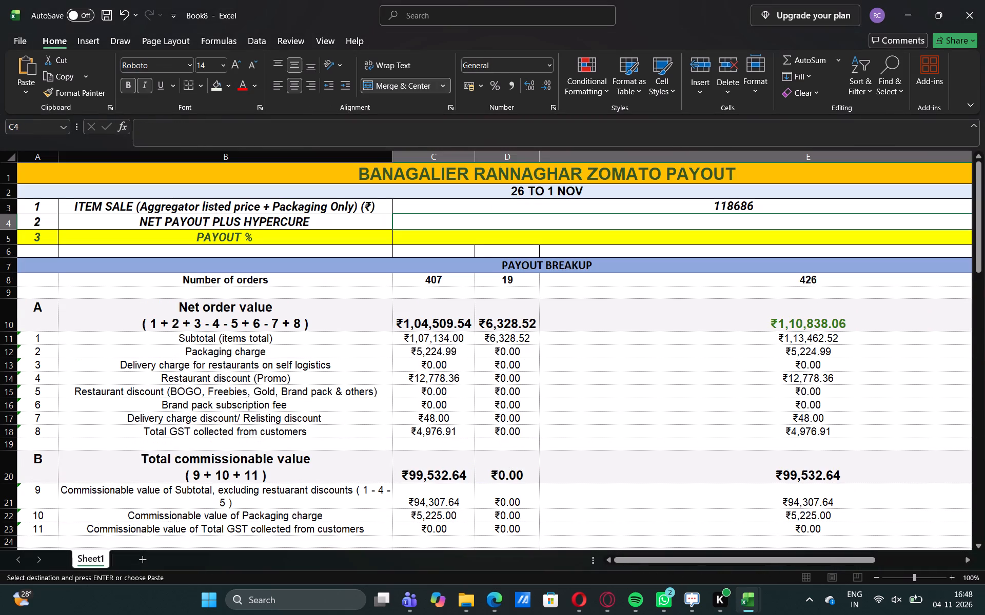
key(ctrl+v)
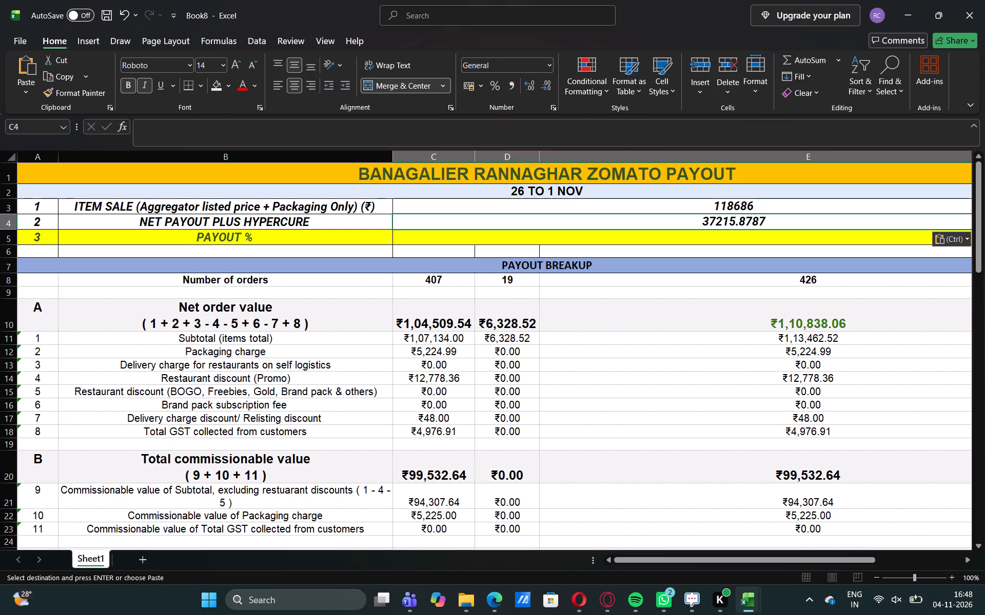
click(917, 355)
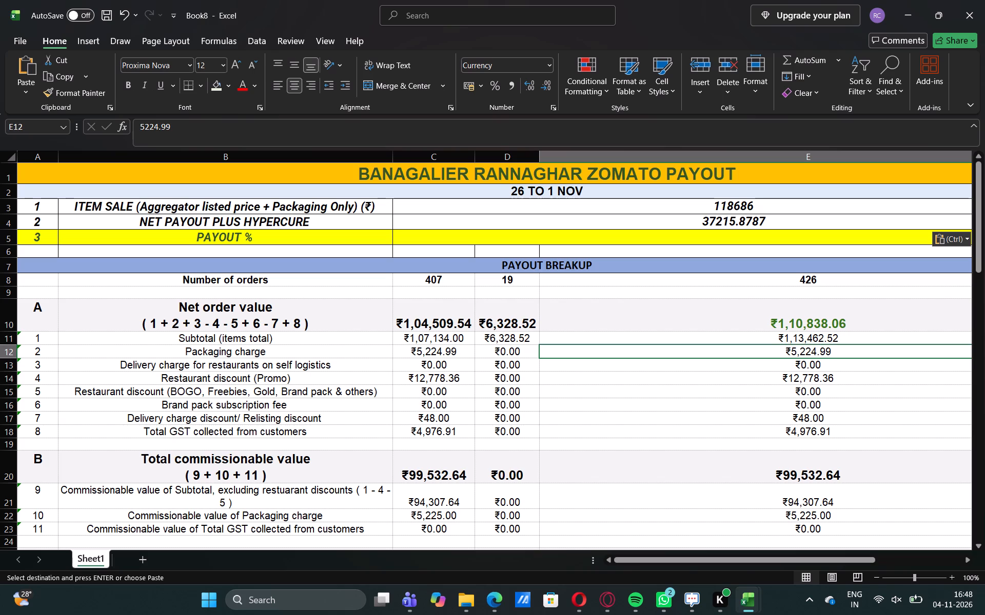
click(917, 355)
Enter 32 as the PAYOUT % value in cell C5.
click(724, 236)
text(32)
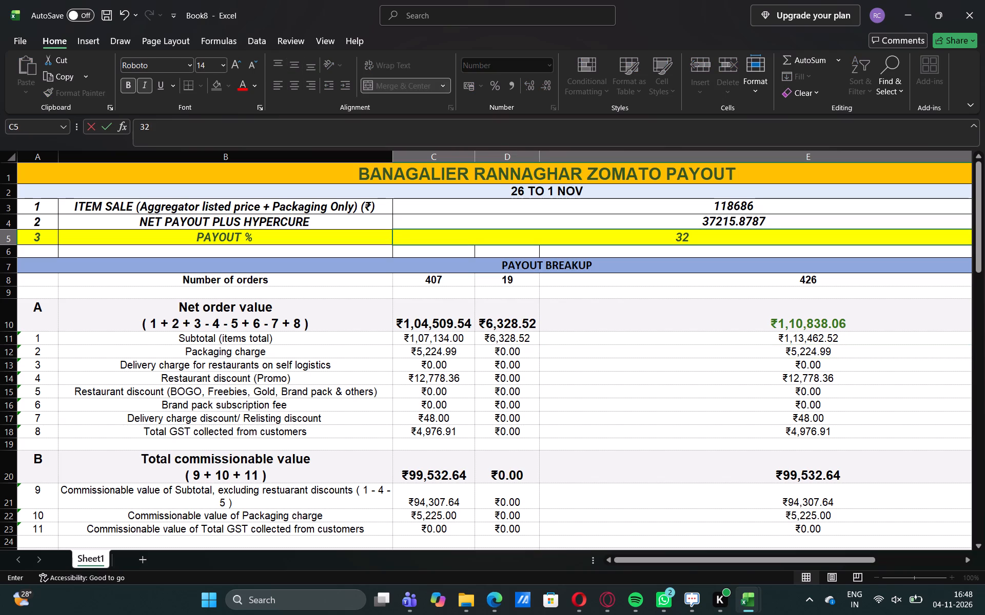
click(702, 358)
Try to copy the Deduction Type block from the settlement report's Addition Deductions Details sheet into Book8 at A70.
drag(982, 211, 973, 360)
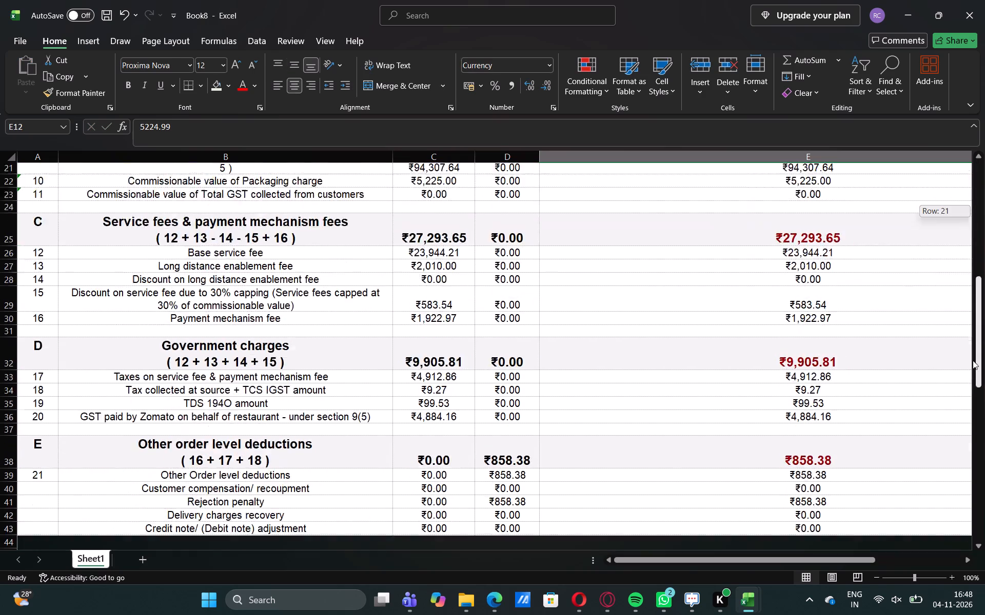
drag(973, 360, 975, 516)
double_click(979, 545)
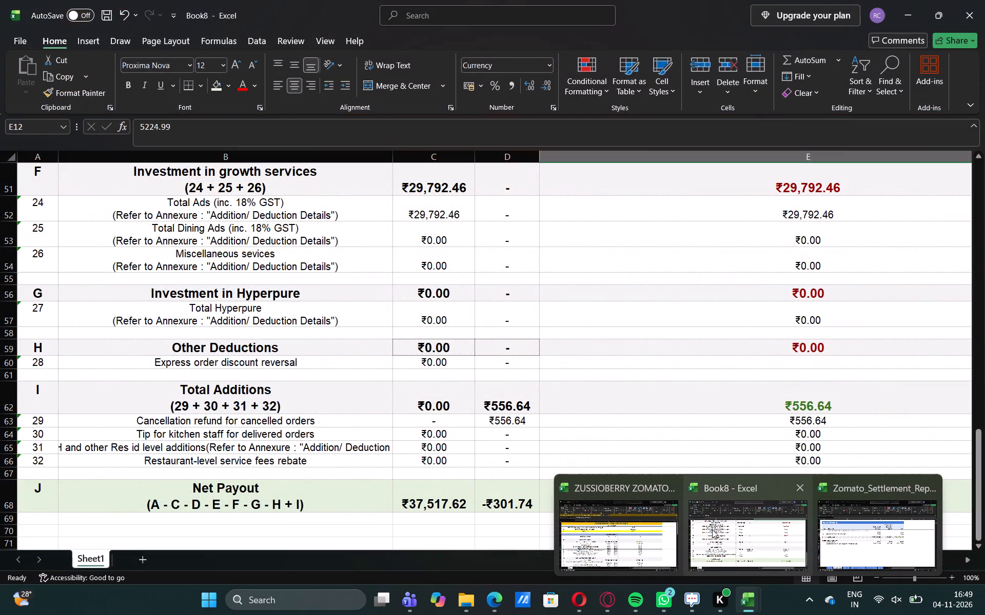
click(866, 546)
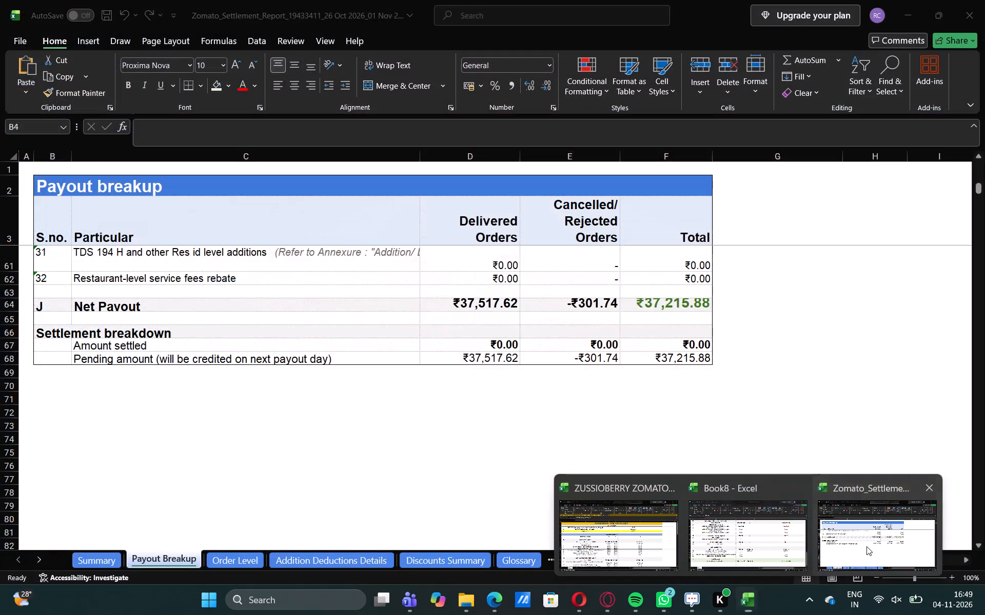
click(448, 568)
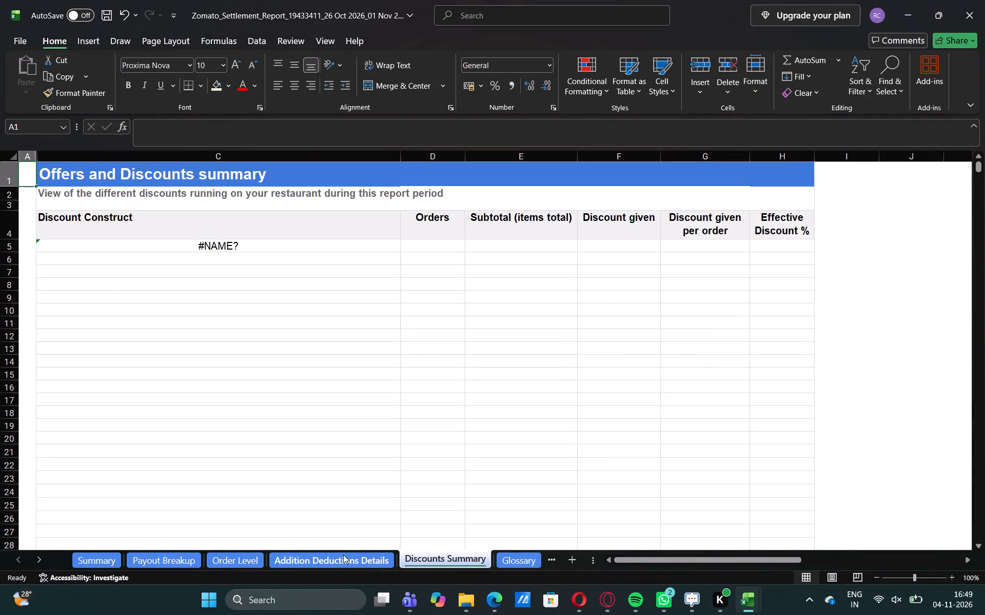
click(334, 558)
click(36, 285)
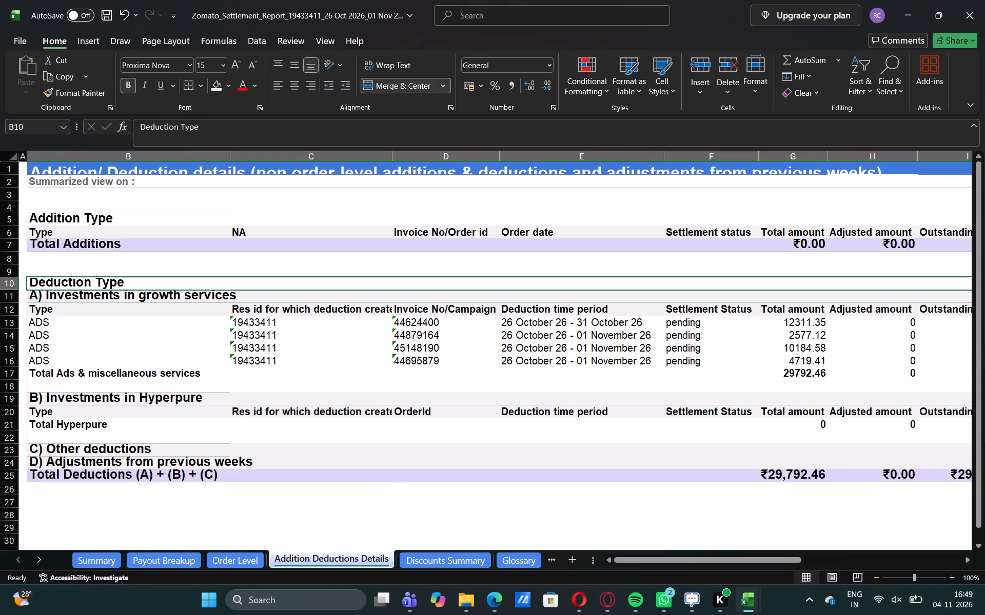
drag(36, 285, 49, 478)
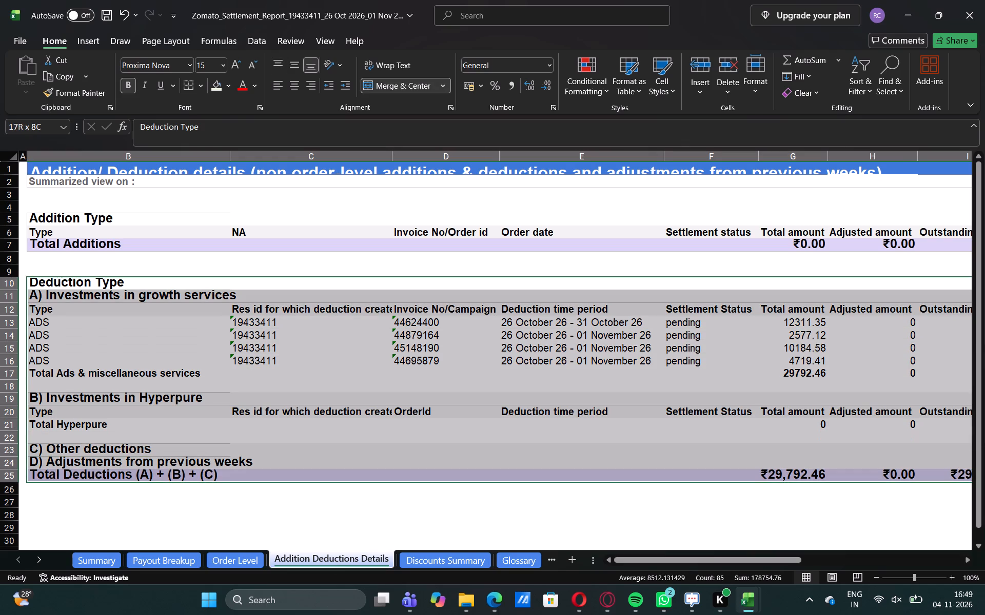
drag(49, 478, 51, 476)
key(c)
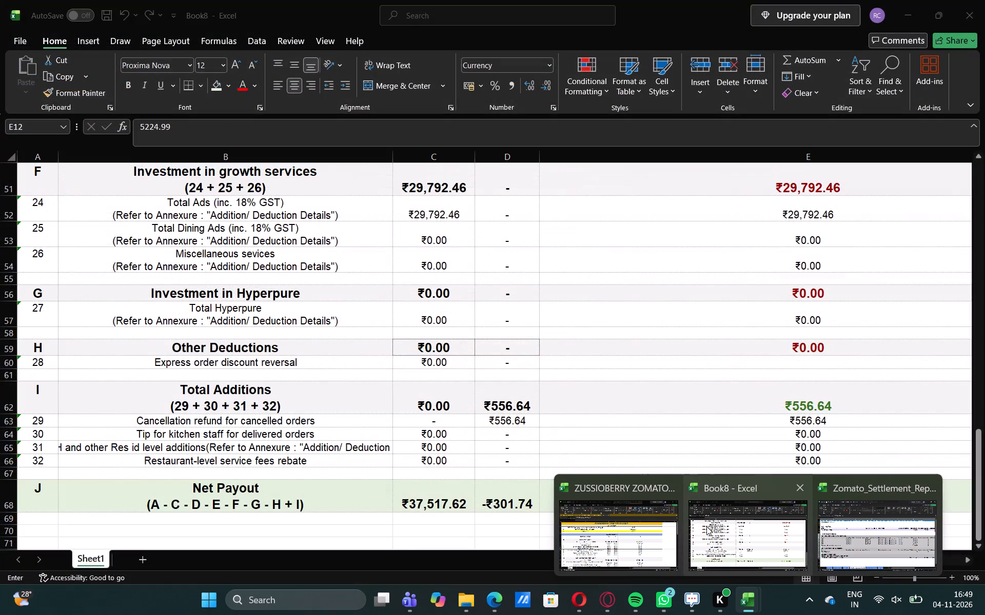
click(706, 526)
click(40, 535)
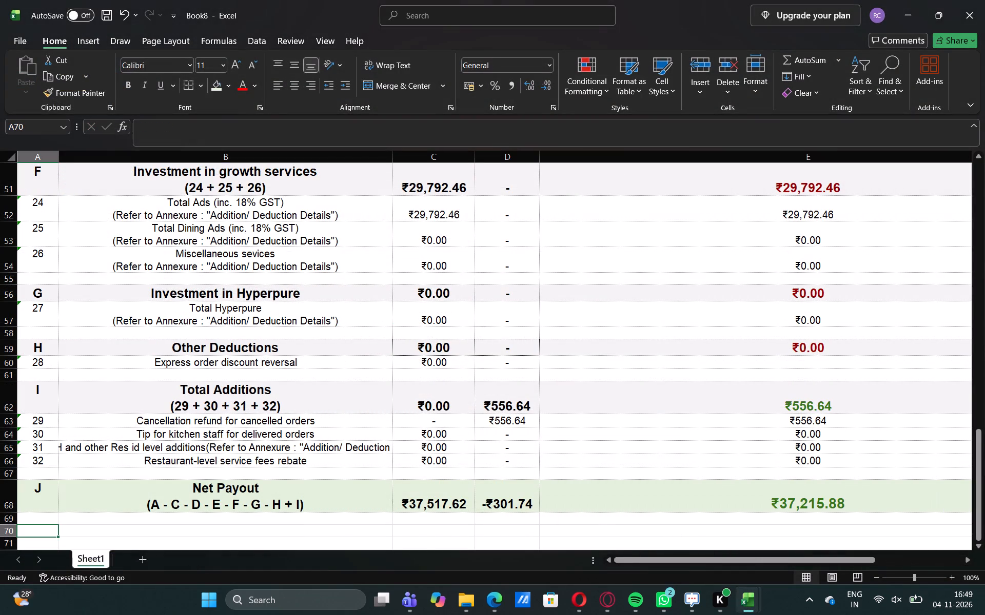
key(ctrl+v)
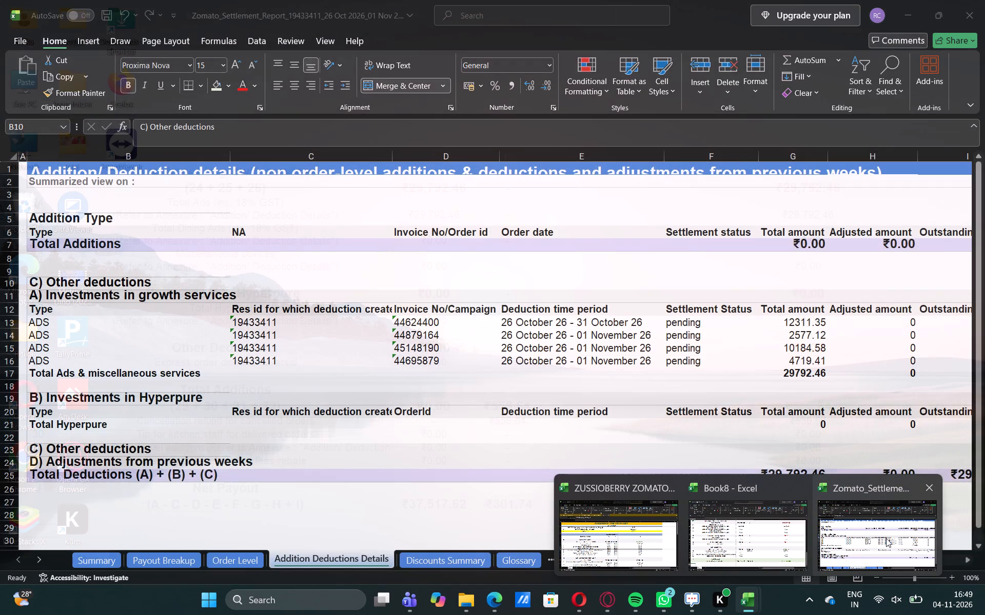
Copy rows 10 to 25 of the settlement report's Addition Deductions Details sheet into Book8 at A70, below Net Payout.
click(878, 538)
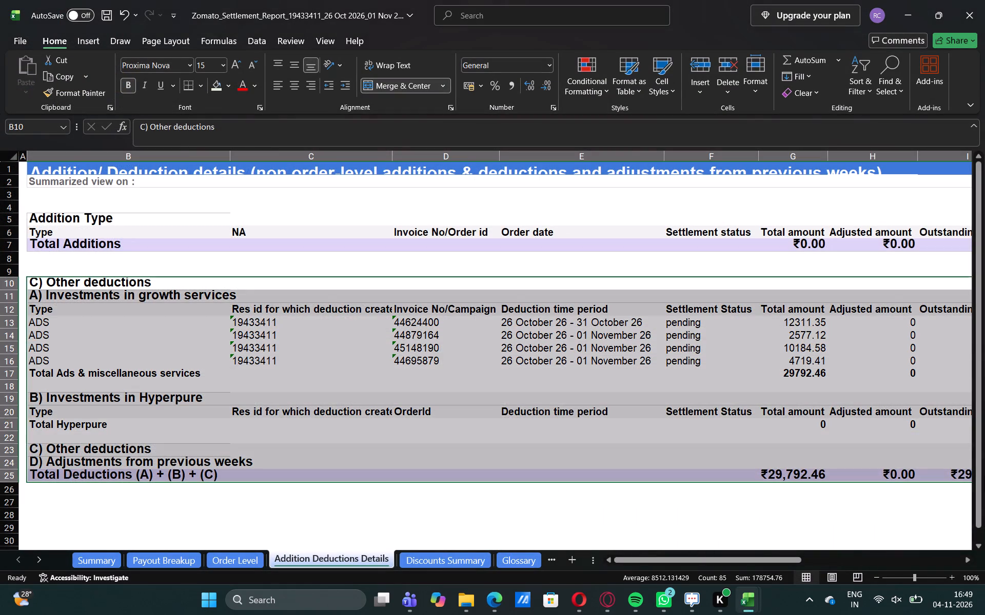
click(699, 503)
click(39, 281)
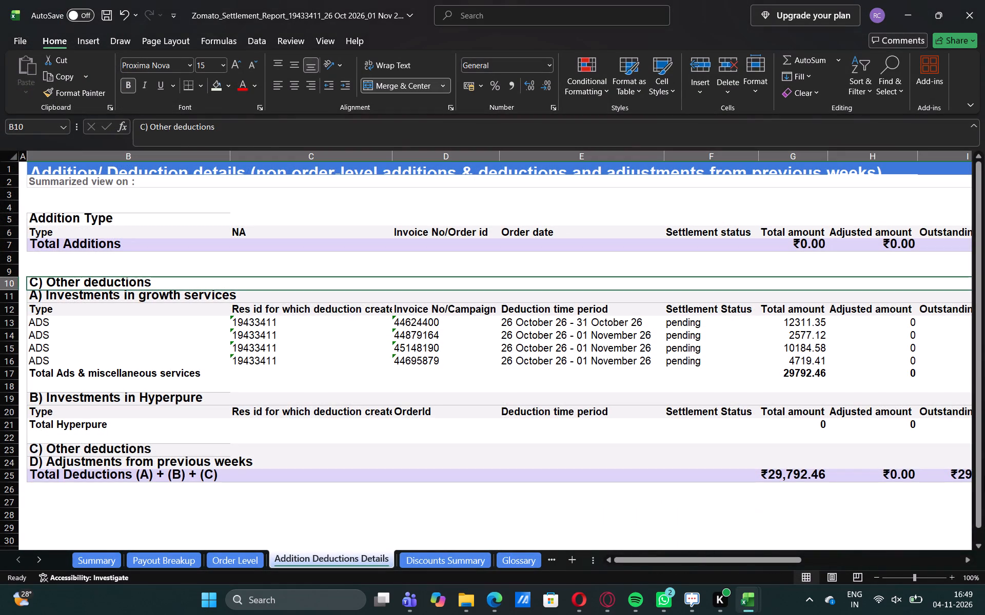
drag(39, 281, 54, 477)
key(ctrl+c)
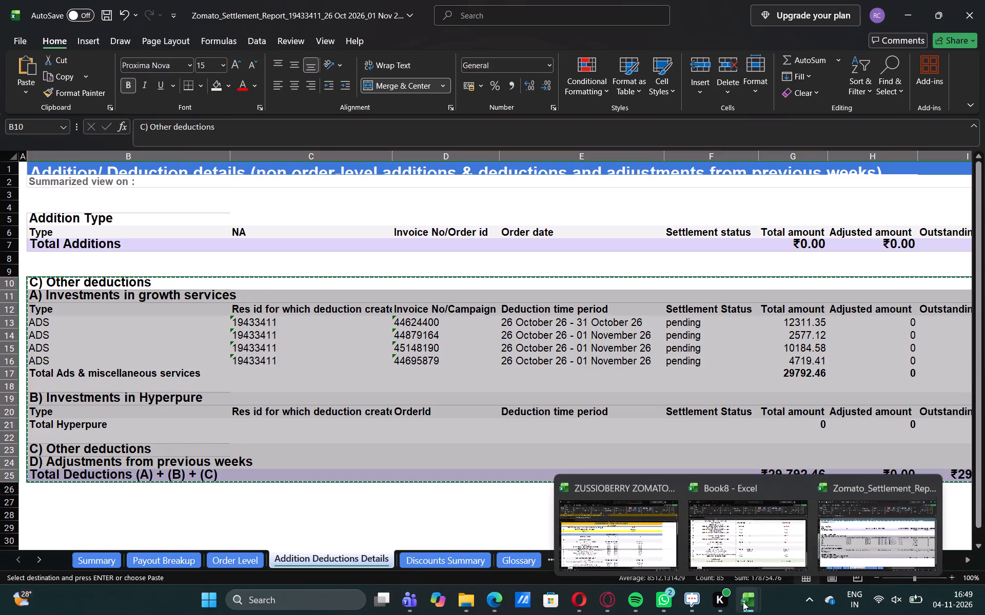
click(865, 540)
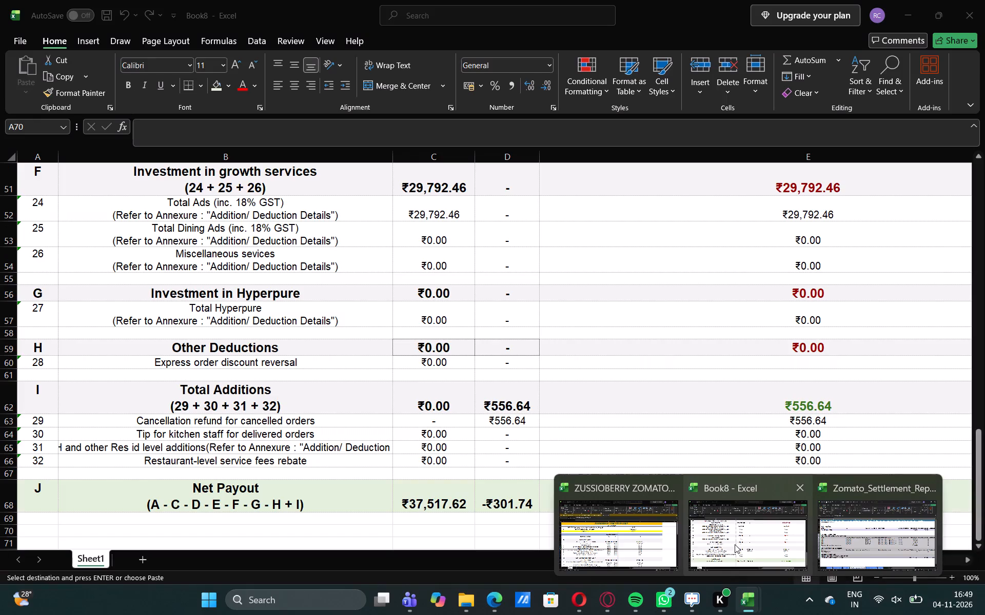
click(735, 544)
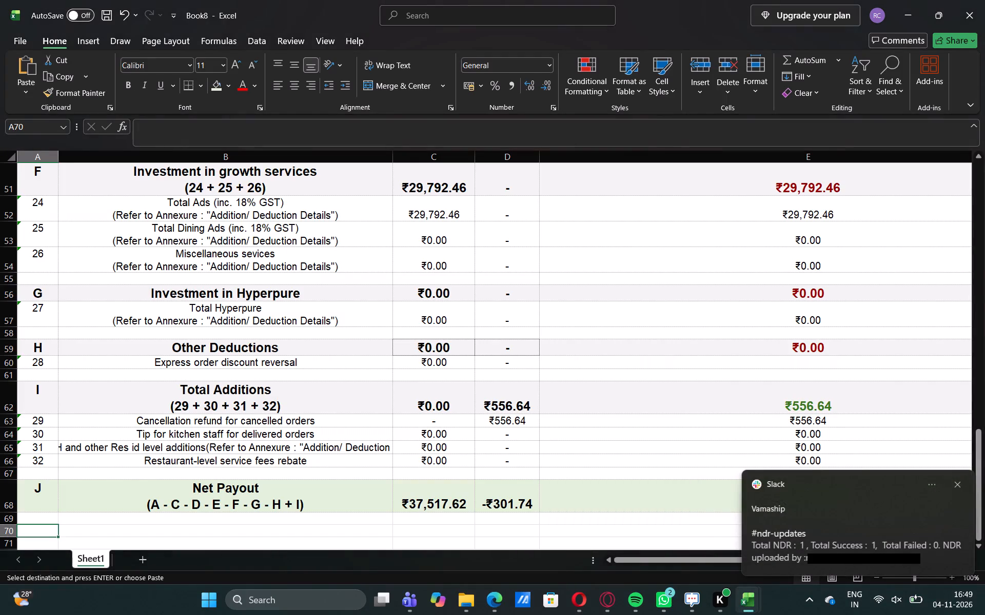
key(ctrl+v)
click(618, 408)
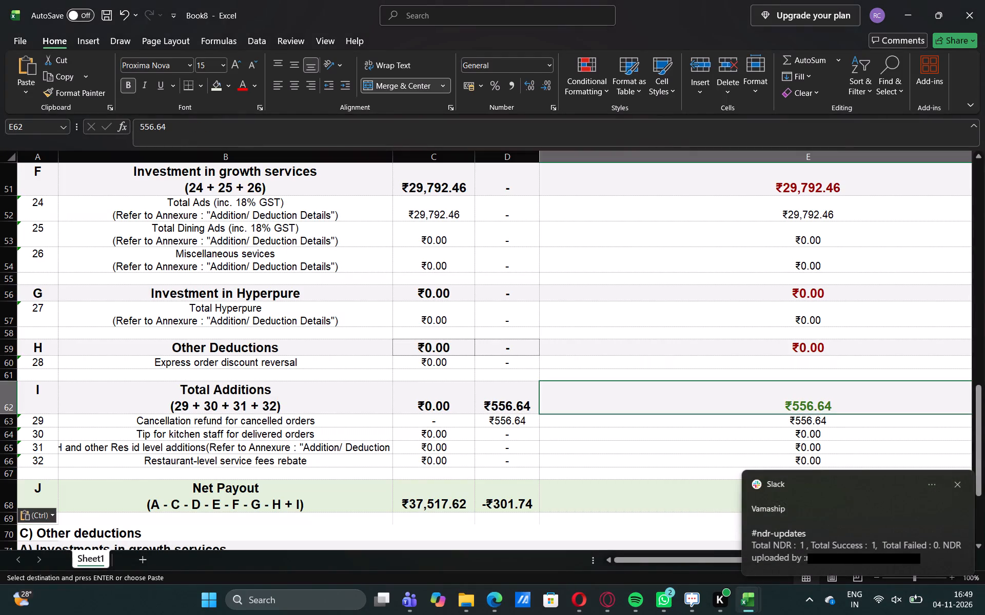
Save the Book8 workbook in Documents as "BANAGLIER RANNAGHAR ZOMATO PAYOUT FOR 26 TO 1 NOV".
drag(976, 419, 984, 265)
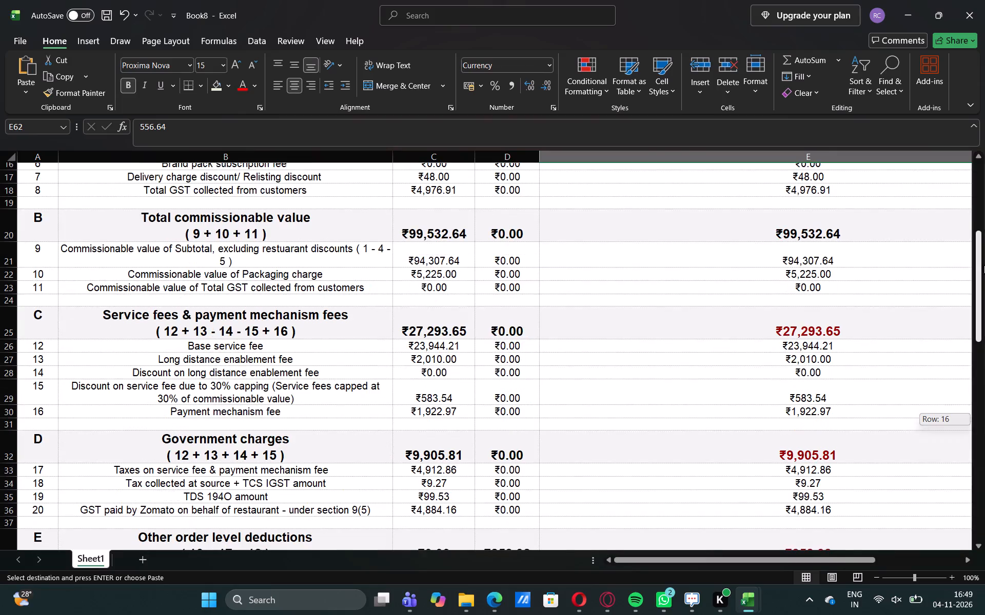
drag(984, 265, 984, 132)
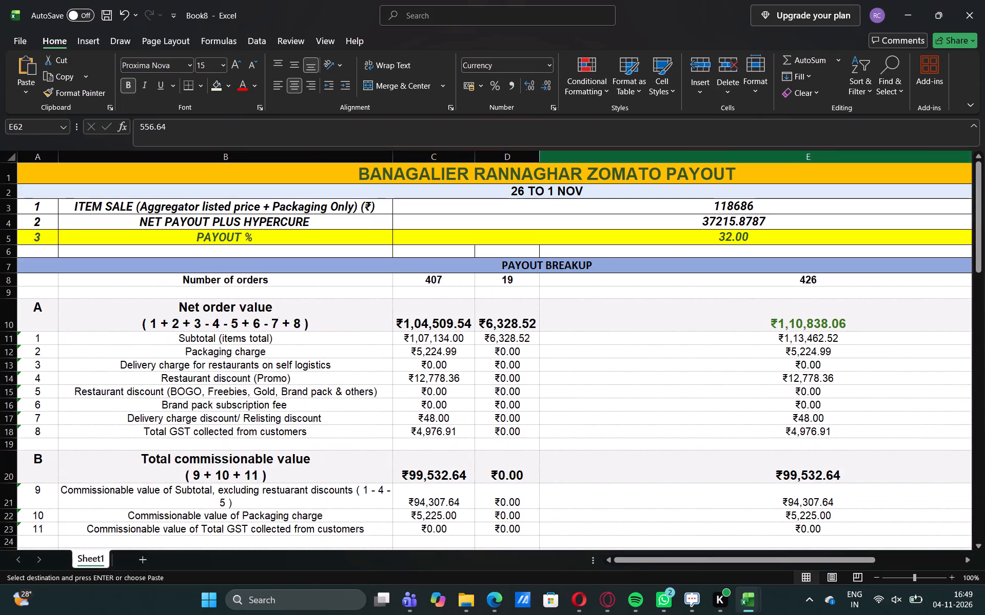
click(19, 43)
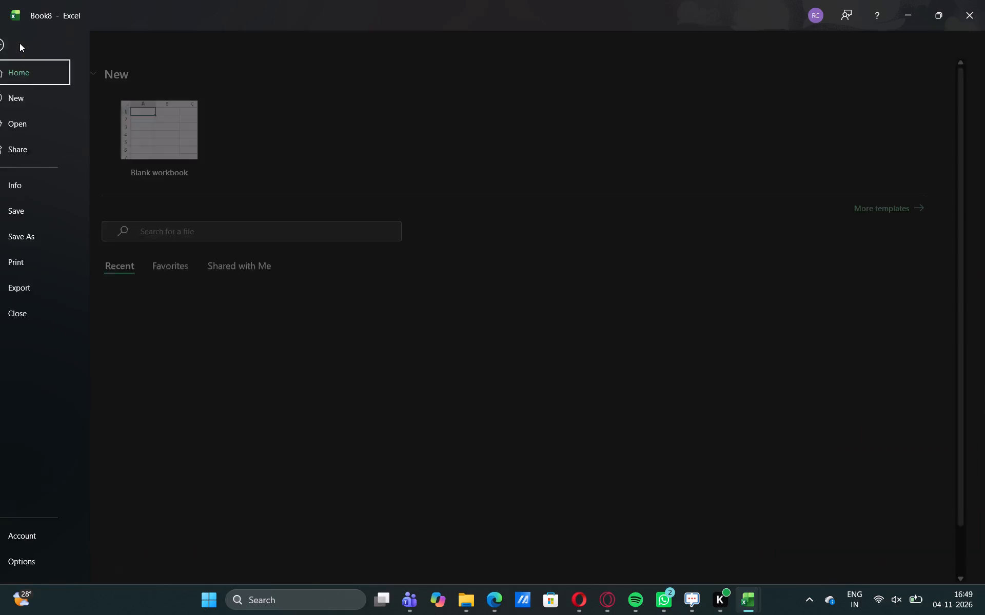
click(46, 234)
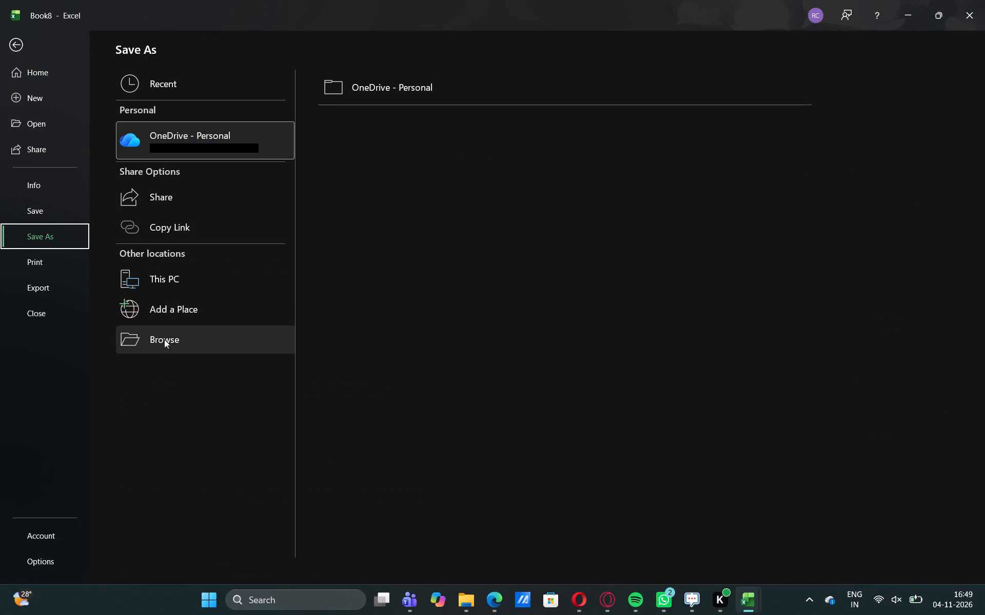
click(164, 339)
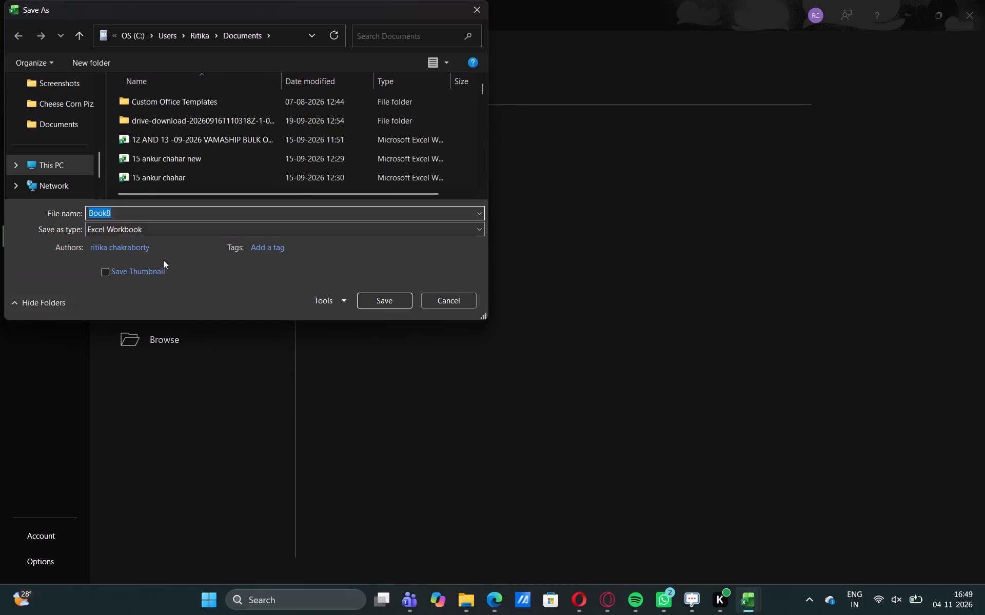
key(BackSpace)
text(BANAG)
text(LIER RANNAGHAR)
key(space)
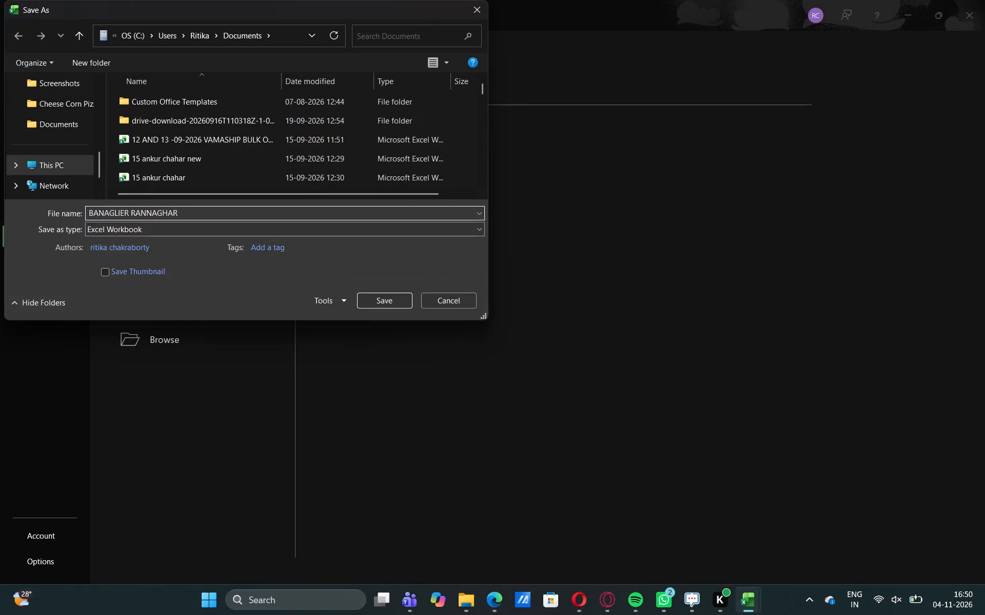
text(ZOMATO PAYOUT FOR)
key(space)
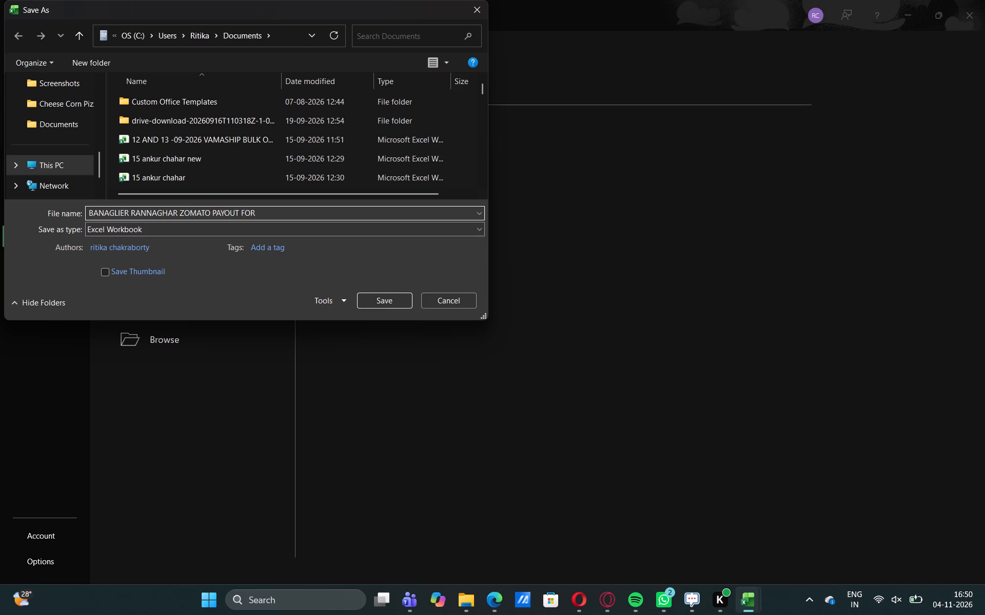
text(26 TO 1N)
key(BackSpace)
key(space)
text(NOV)
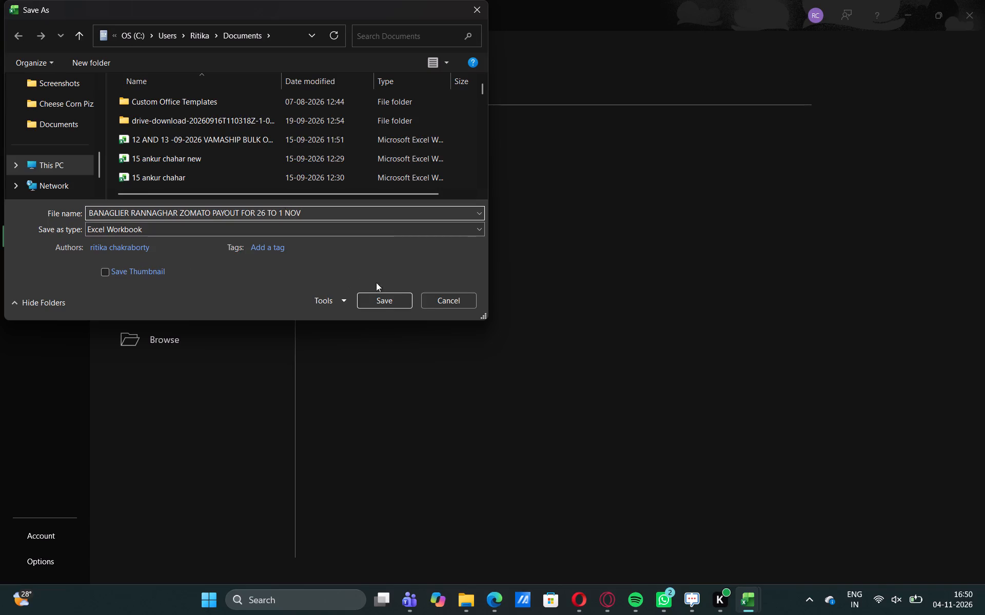
click(382, 299)
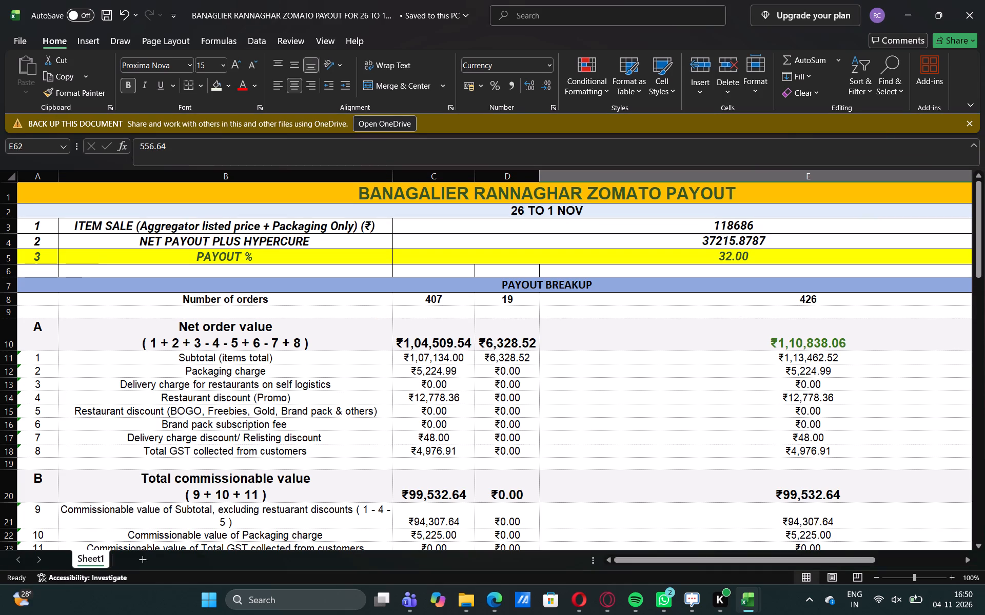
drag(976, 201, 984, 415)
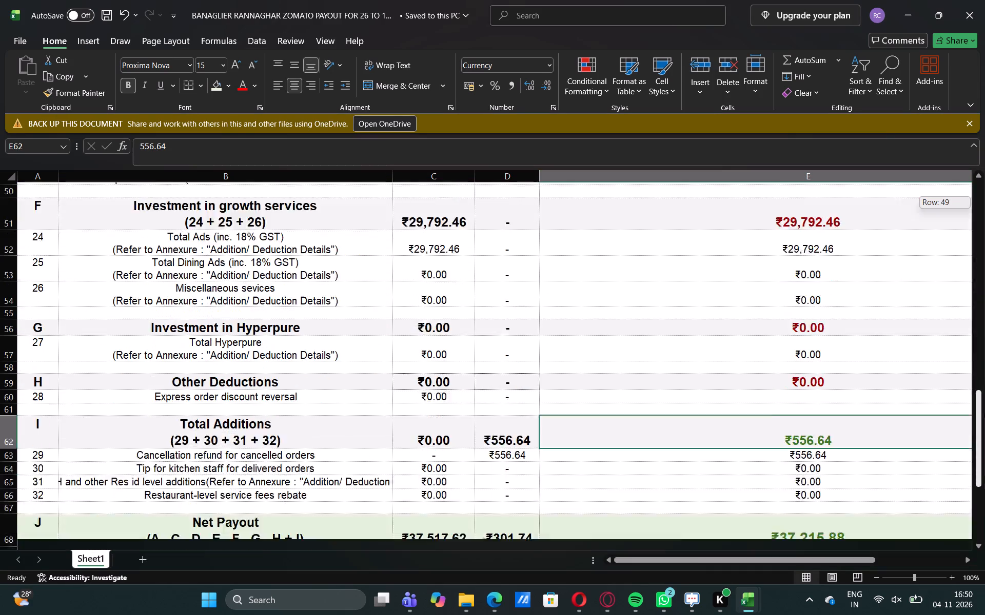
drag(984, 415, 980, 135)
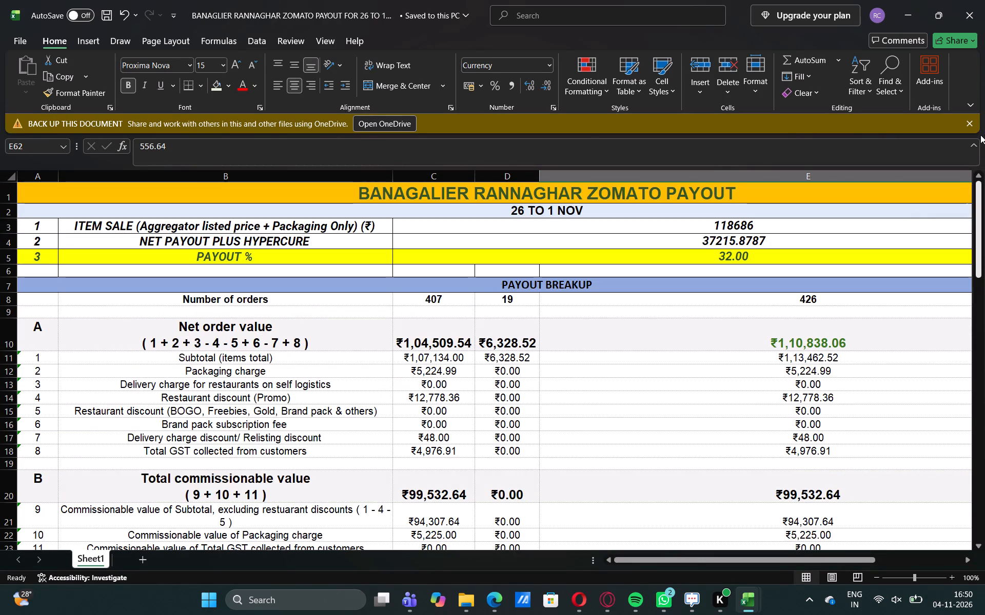
Switch to Edge and close the Bangalier Rannaghor settlement report tab to return to the Zomato Payouts page.
click(903, 9)
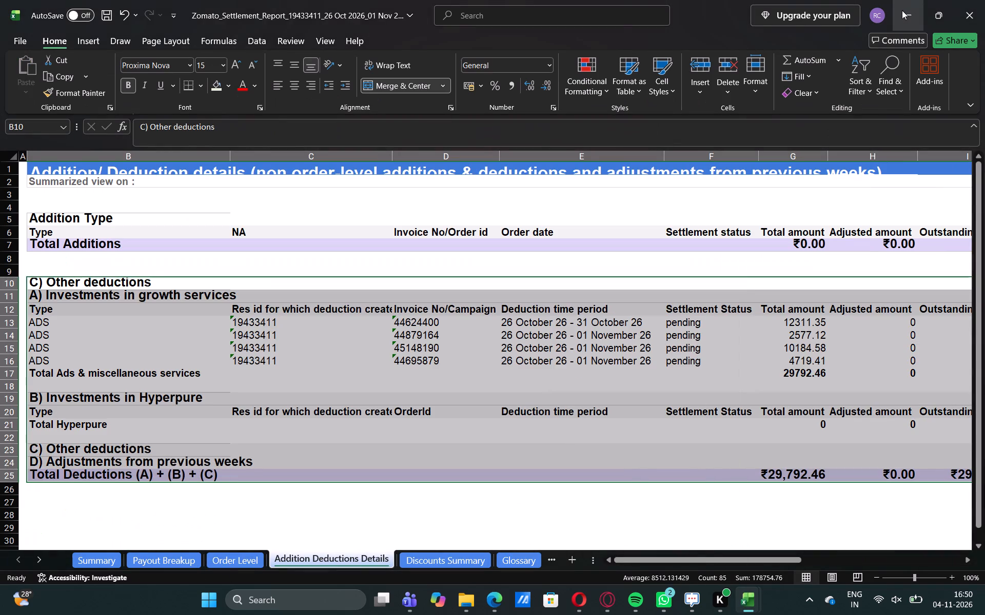
click(902, 10)
click(902, 10)
click(902, 10)
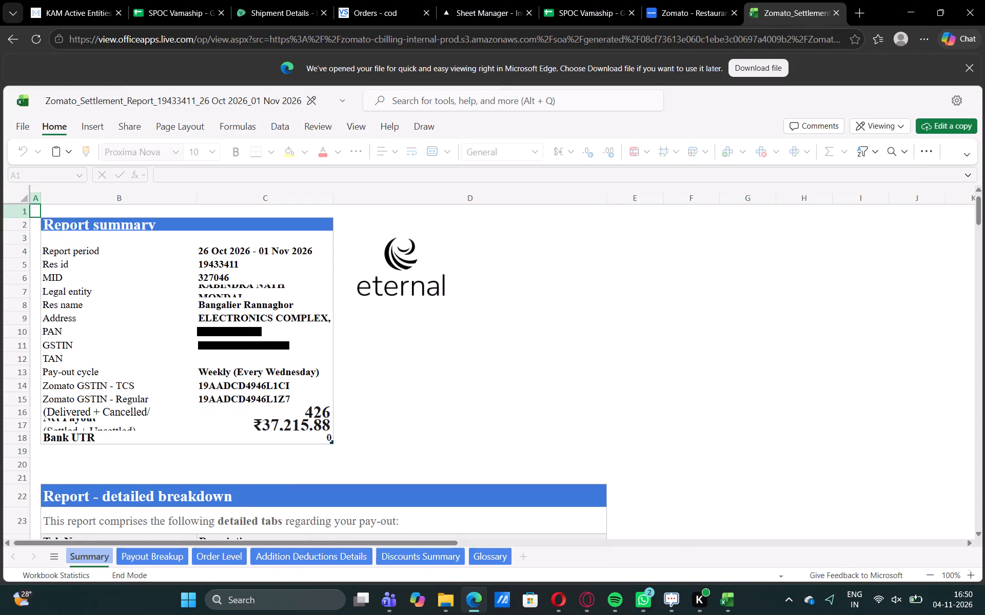
click(839, 12)
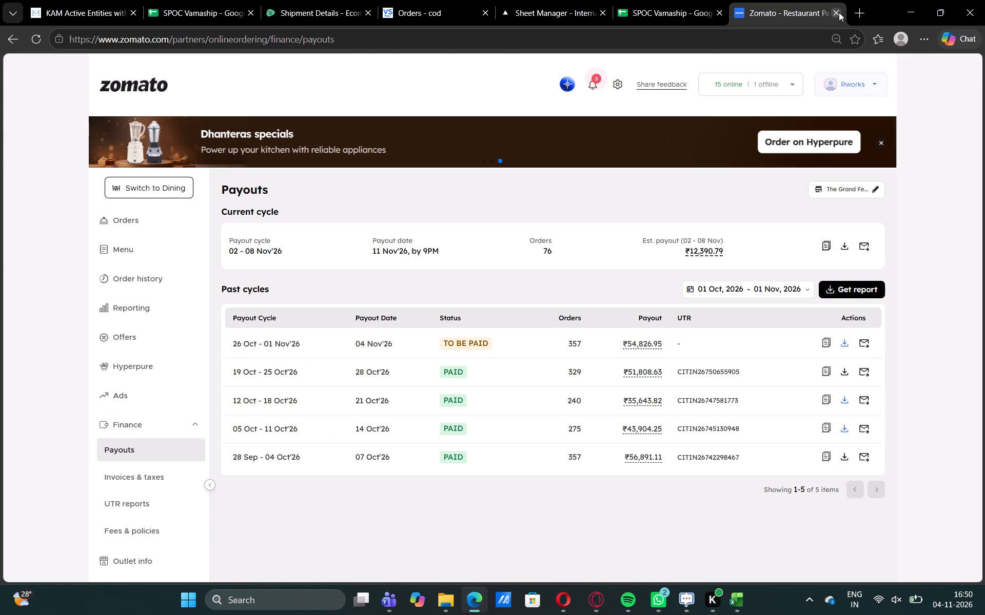
Search the restaurant selector for KOLK and show the payouts data for Food@149.
click(875, 187)
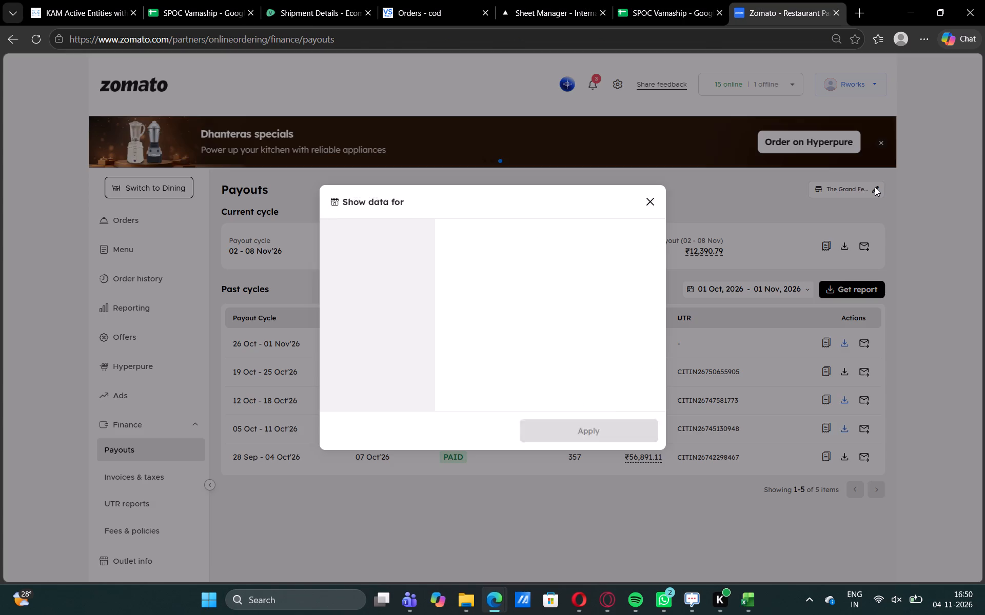
click(428, 261)
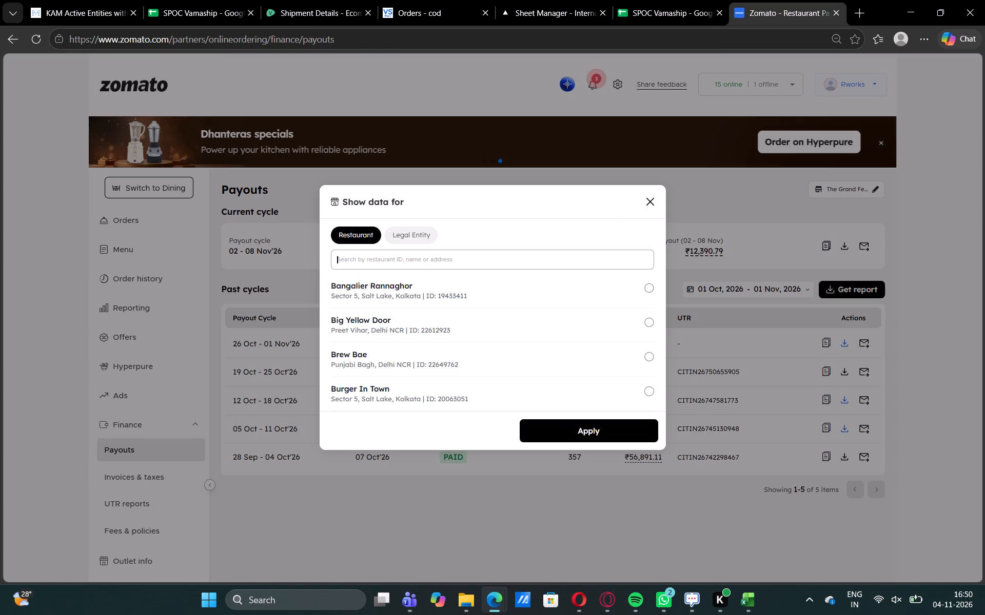
text(KOLK)
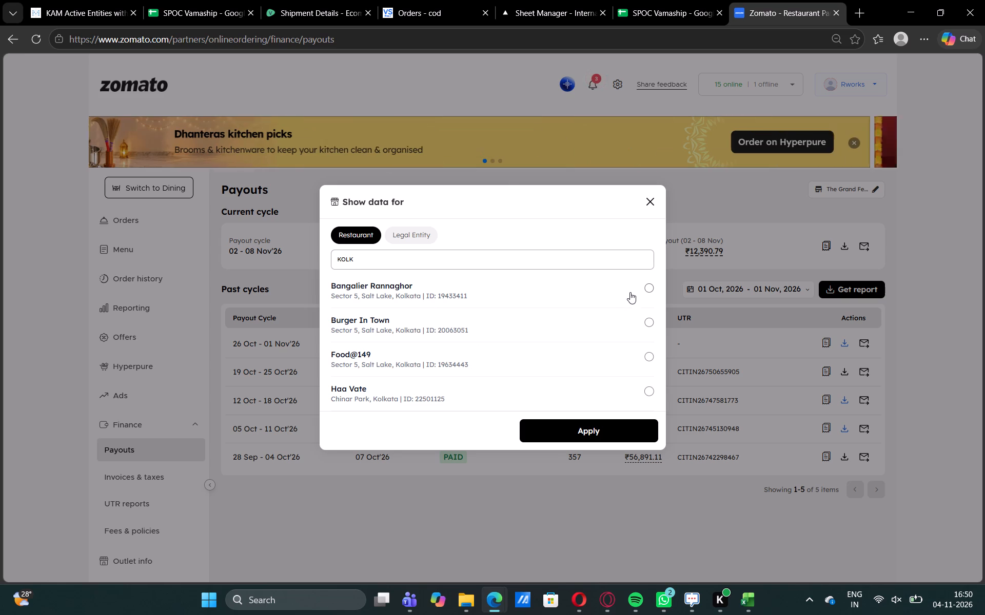
click(638, 355)
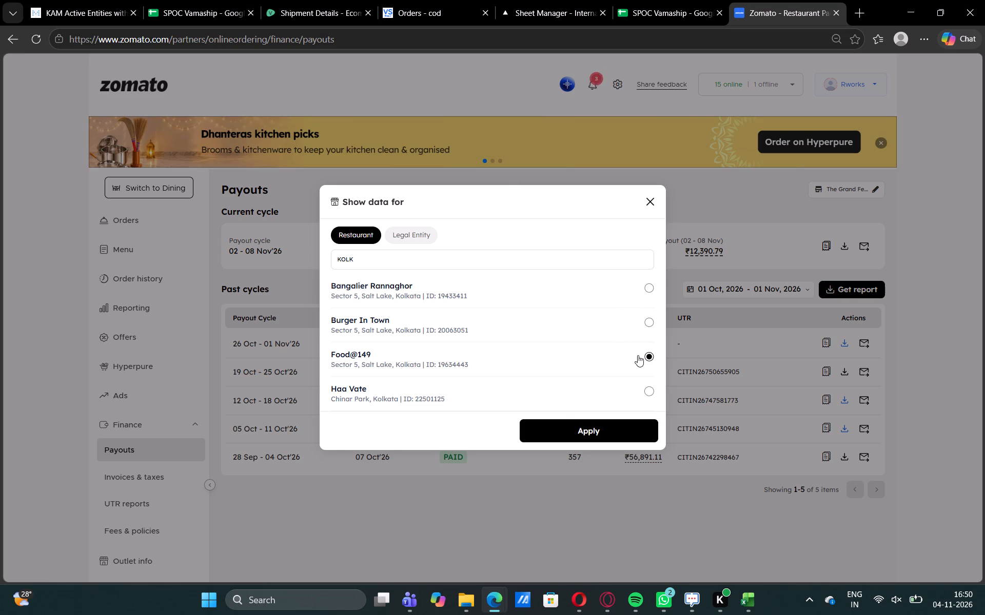
click(617, 429)
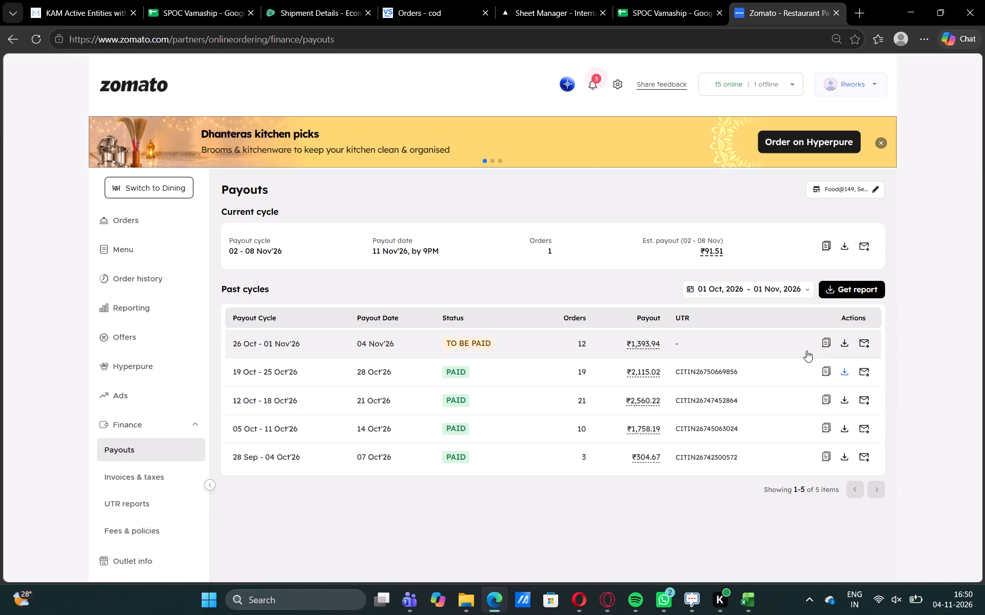
Download Food@149's payout report for the 26 Oct - 01 Nov'26 cycle.
click(841, 344)
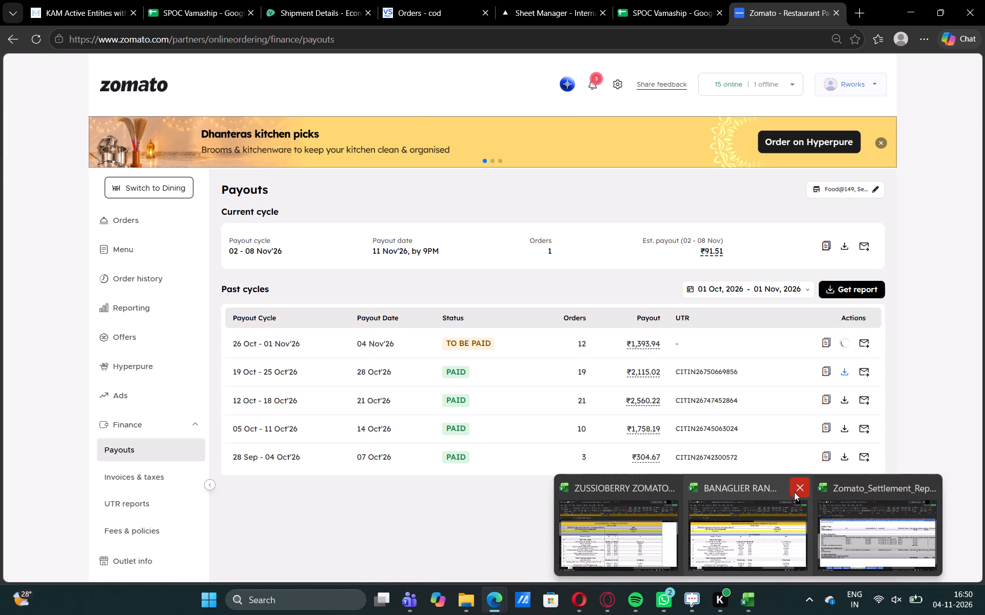
Close the saved Banaglier Rannaghar workbook and the old settlement report workbook, discarding the report's changes.
click(796, 492)
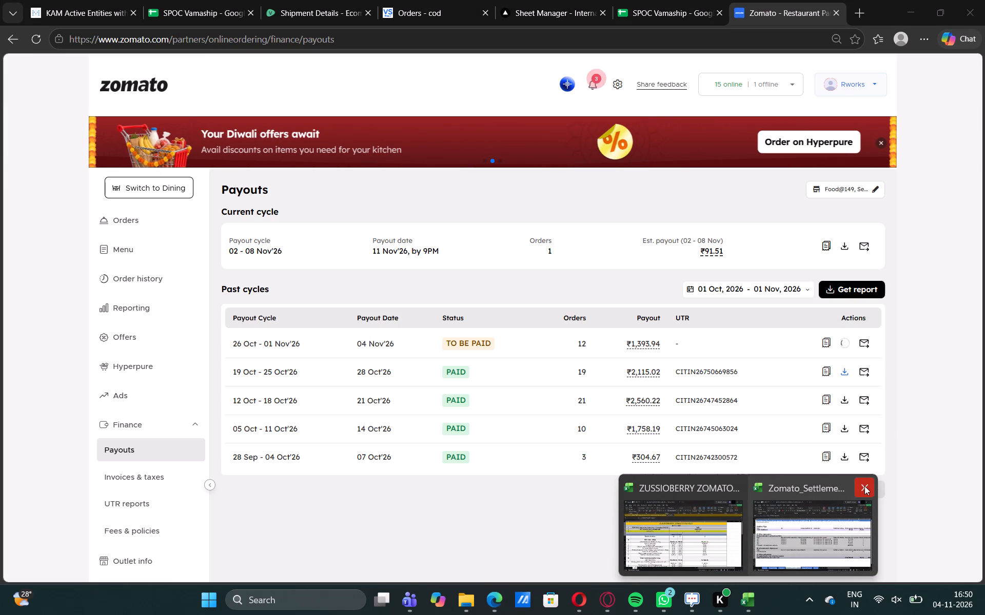
click(862, 487)
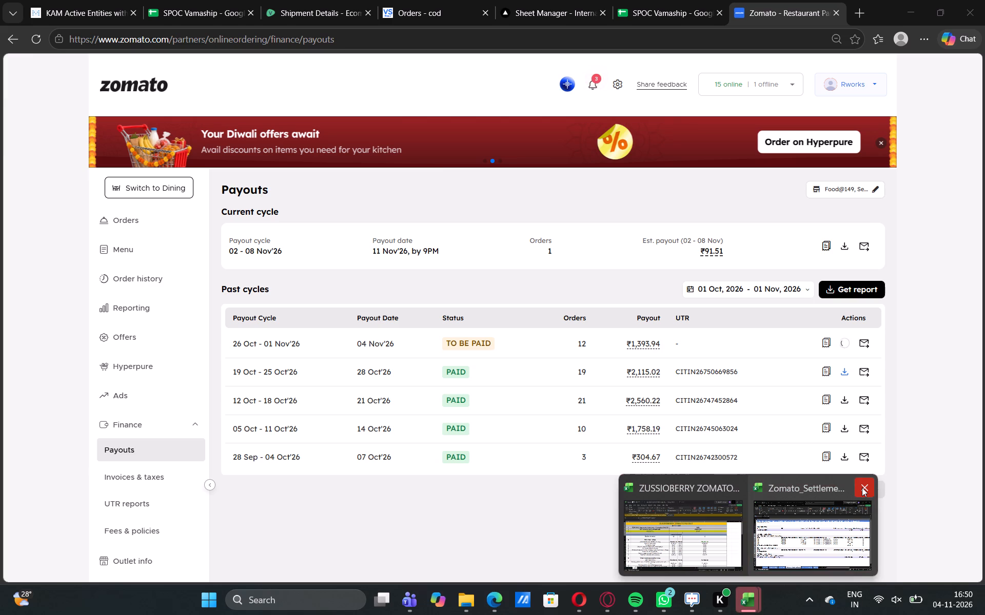
click(862, 487)
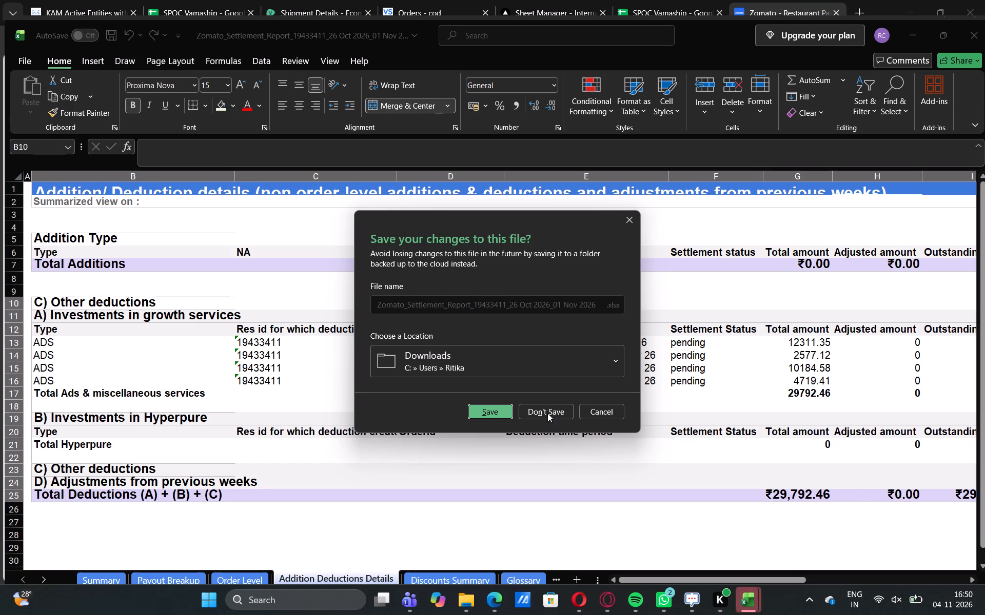
click(547, 413)
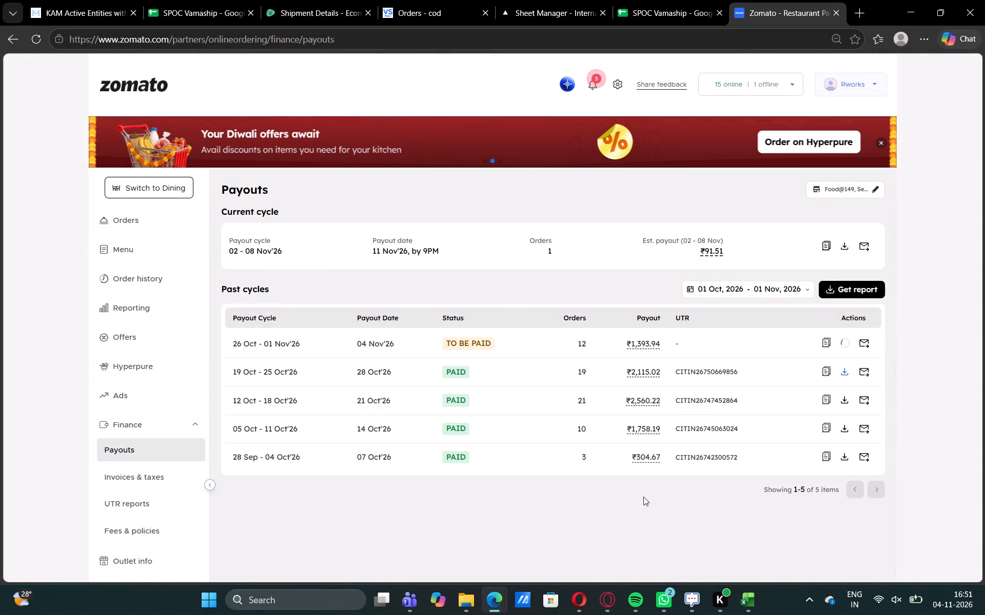
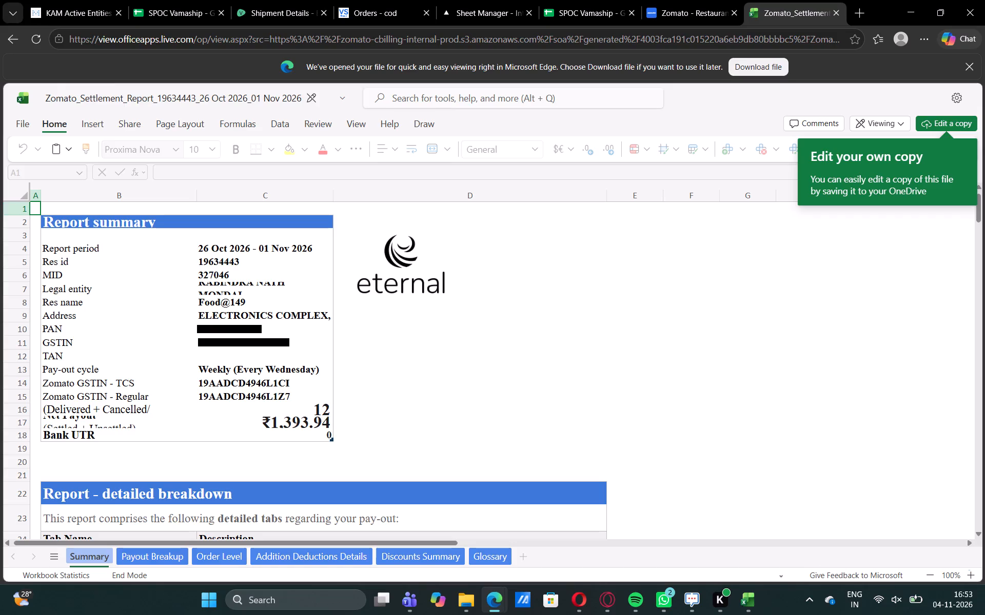
Save Food@149's settlement report for 26 Oct - 01 Nov 2026 locally and show the file in its Downloads folder.
click(767, 68)
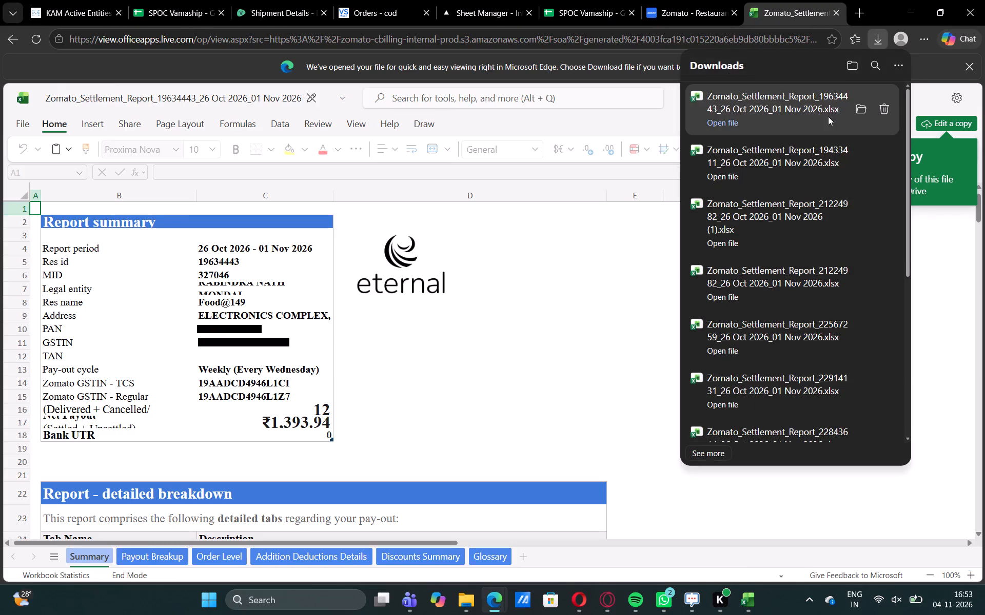
click(861, 110)
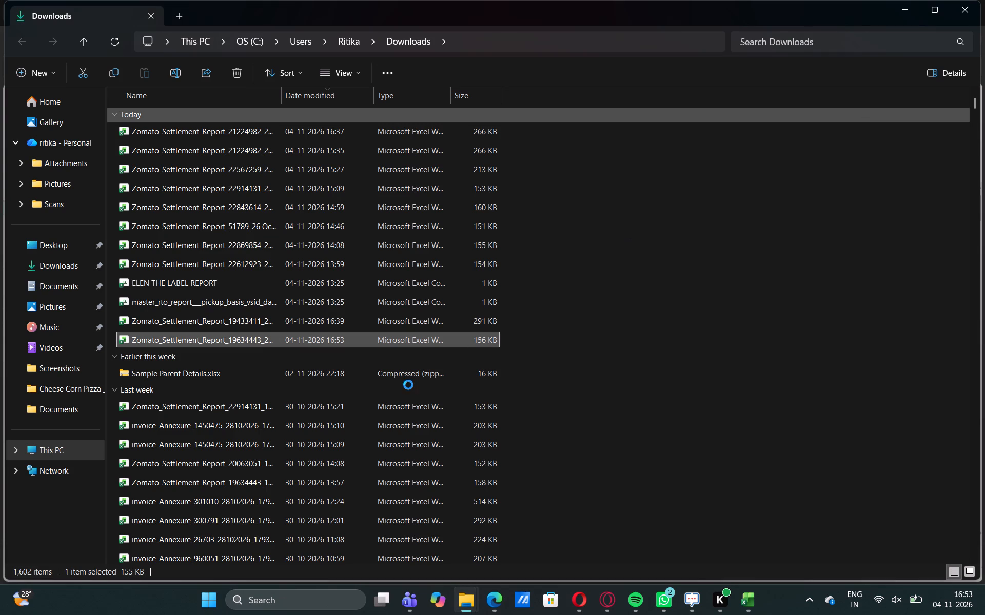
Open the downloaded Food@149 settlement report for 26 Oct - 01 Nov 2026 from the Downloads folder.
double_click(362, 345)
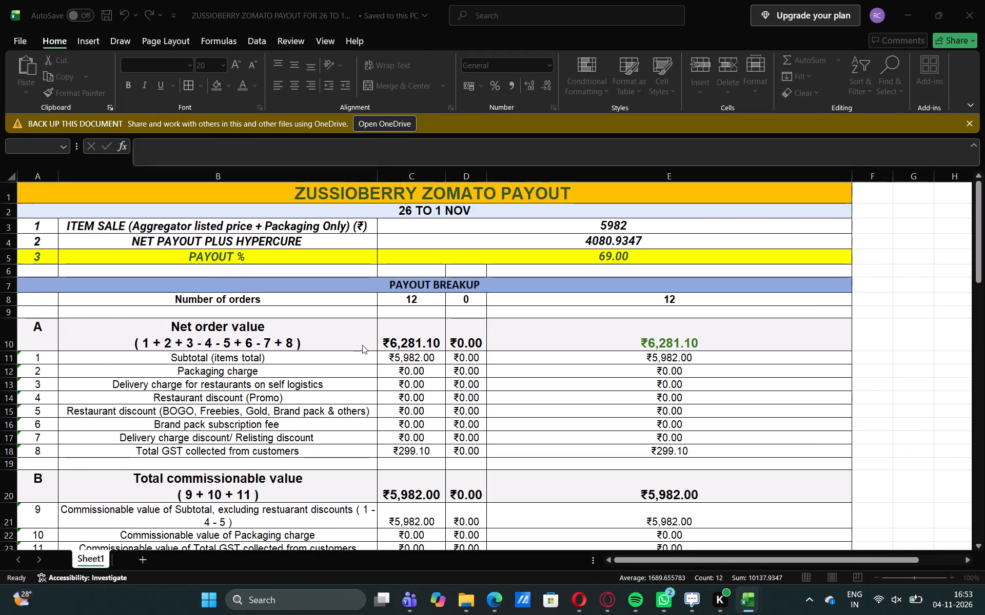
click(520, 61)
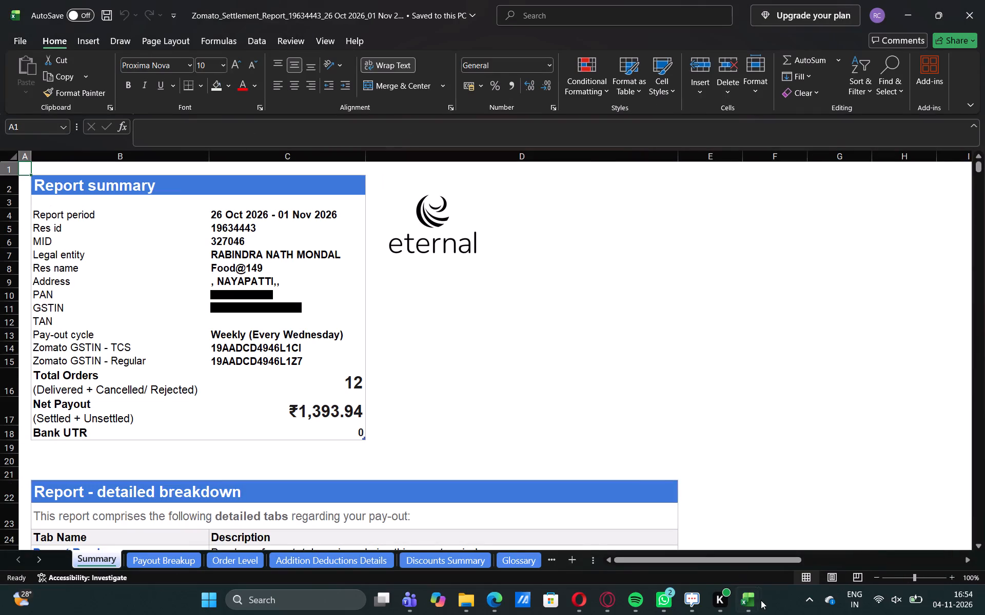
Create a new blank Excel workbook.
right_click(749, 609)
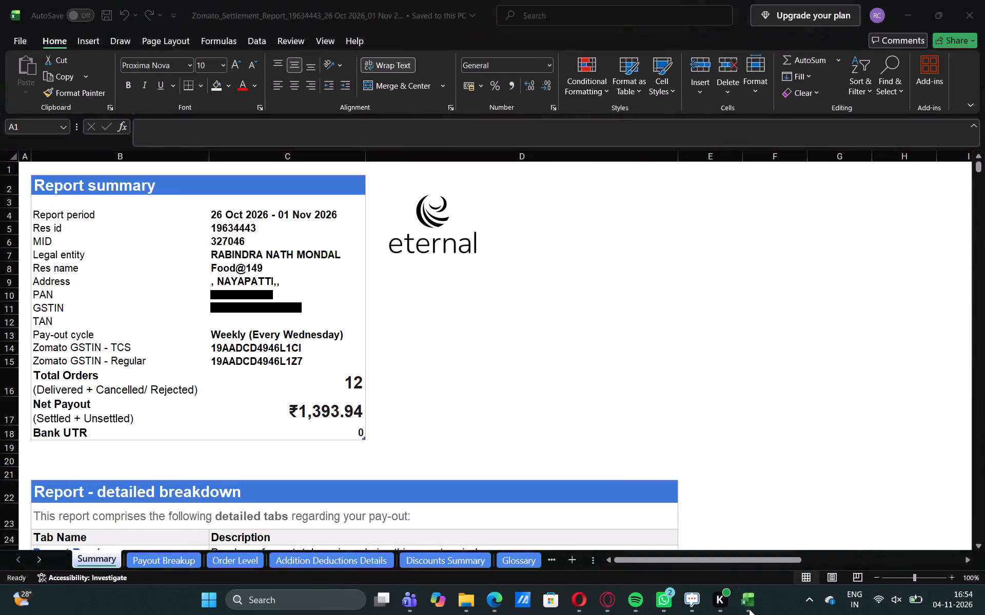
click(723, 529)
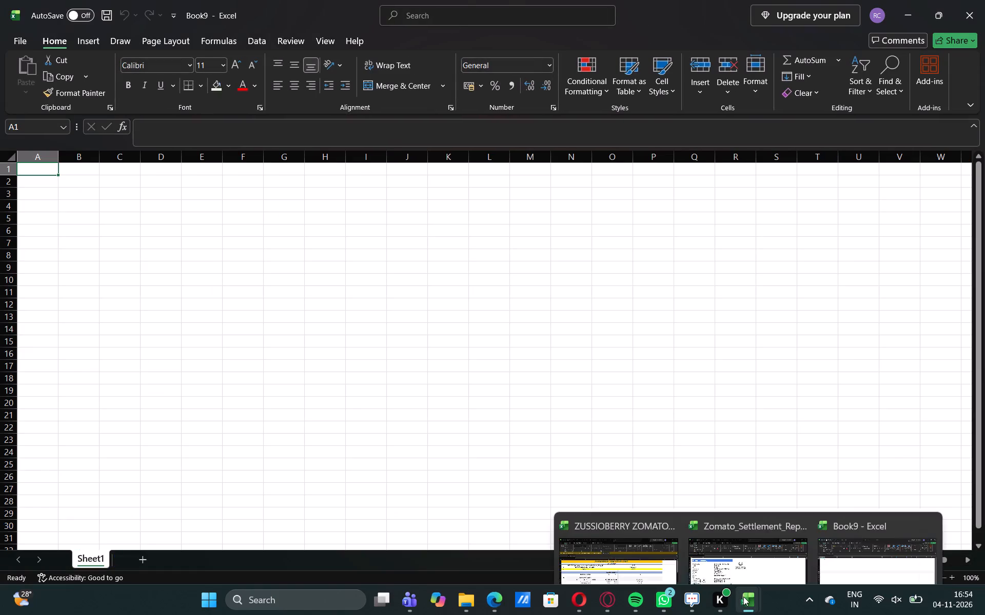
Copy the header block, rows 1 to 7 of the Zussioberry payout workbook, into the blank workbook starting at A1.
click(616, 539)
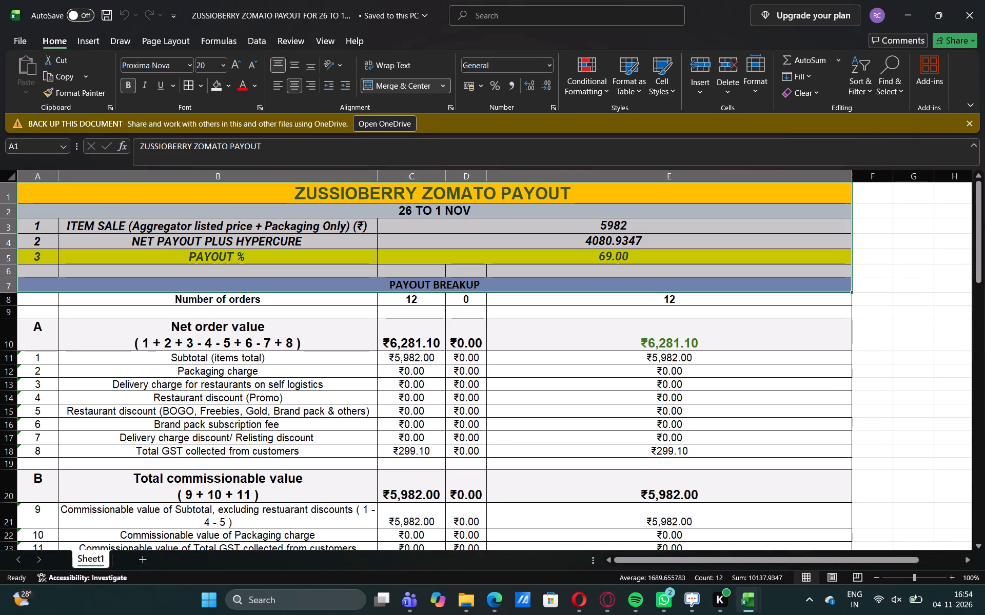
click(76, 194)
drag(76, 194, 83, 286)
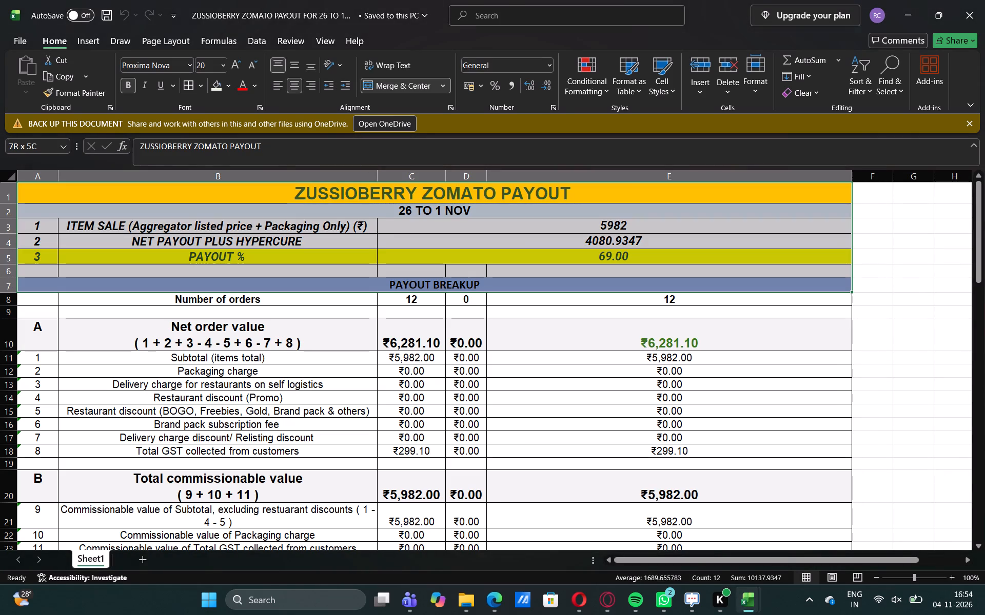
drag(83, 286, 83, 289)
key(ctrl+c)
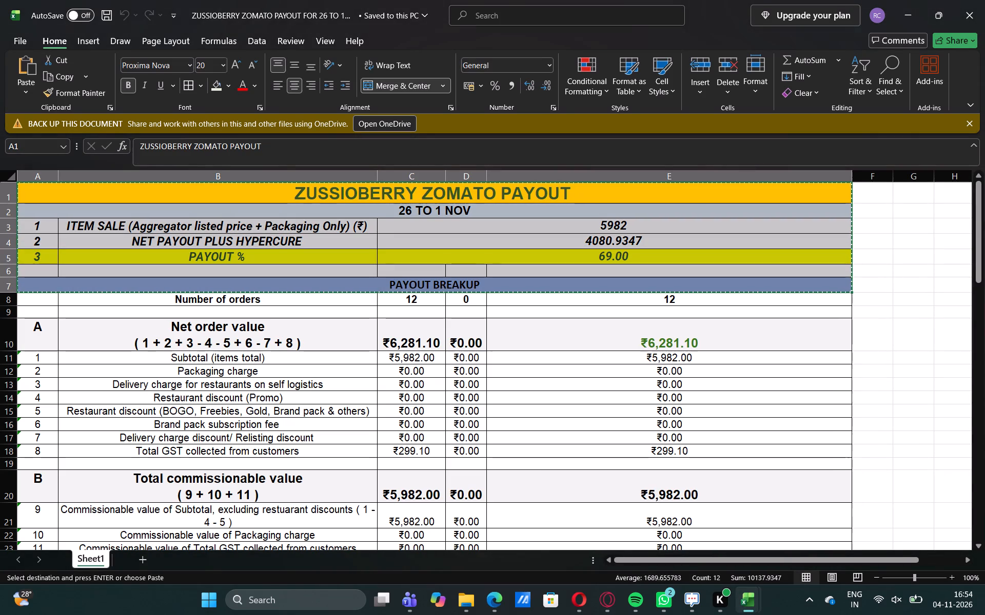
click(849, 533)
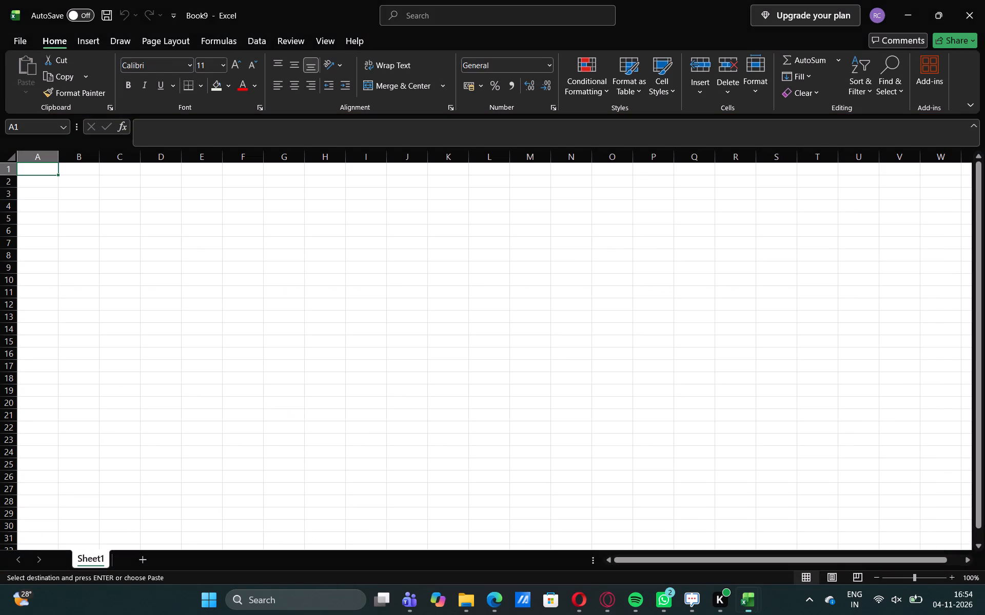
key(ctrl+v)
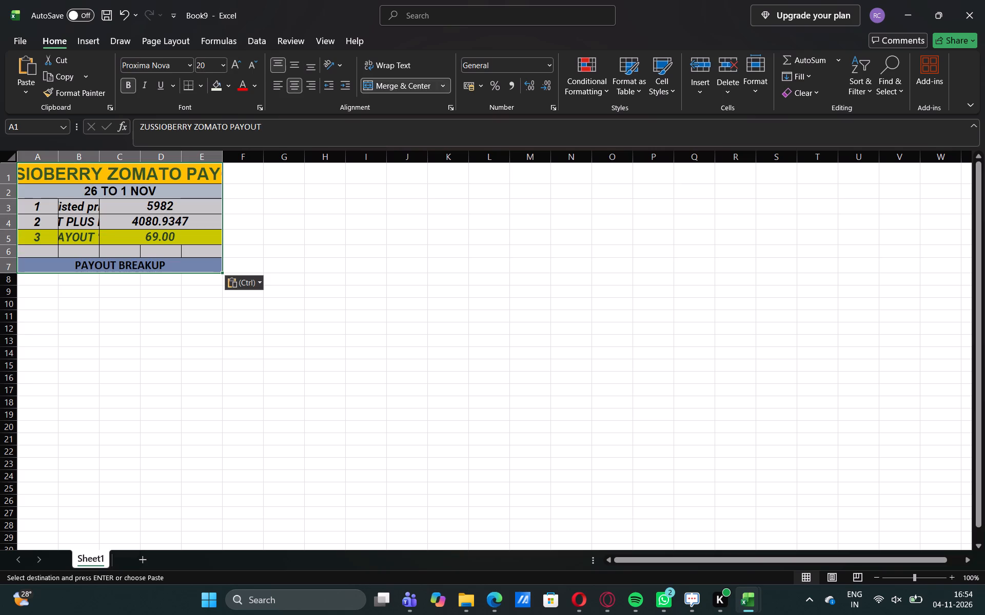
click(261, 207)
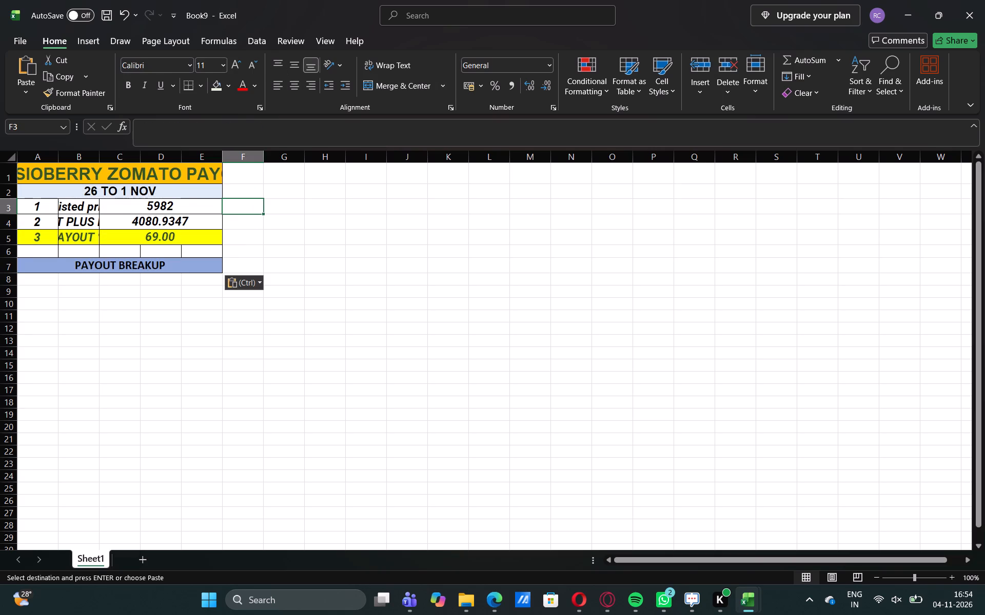
Widen columns E and B in the new workbook so the full header labels fit.
drag(223, 156, 721, 181)
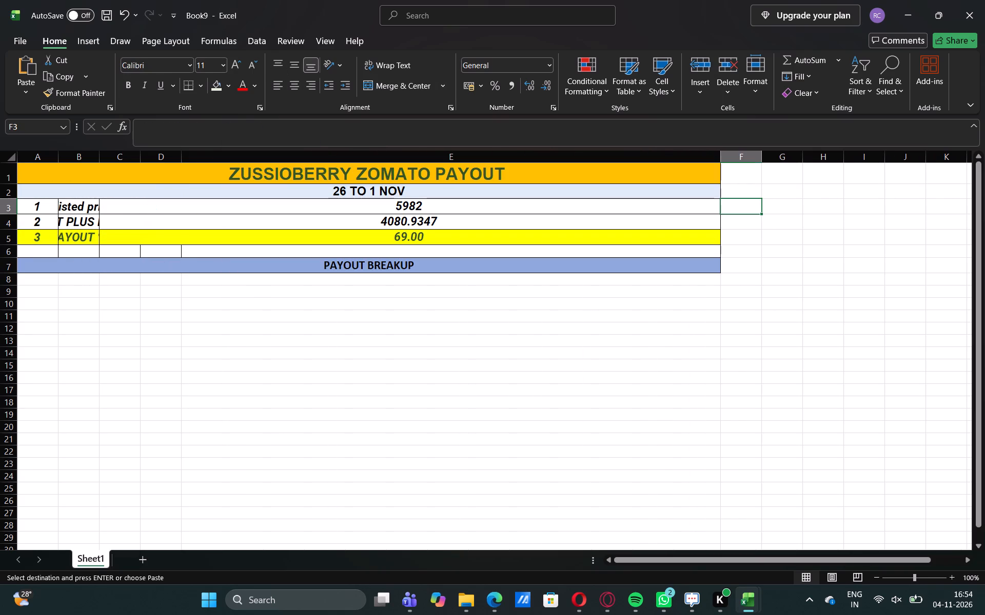
drag(100, 154, 175, 154)
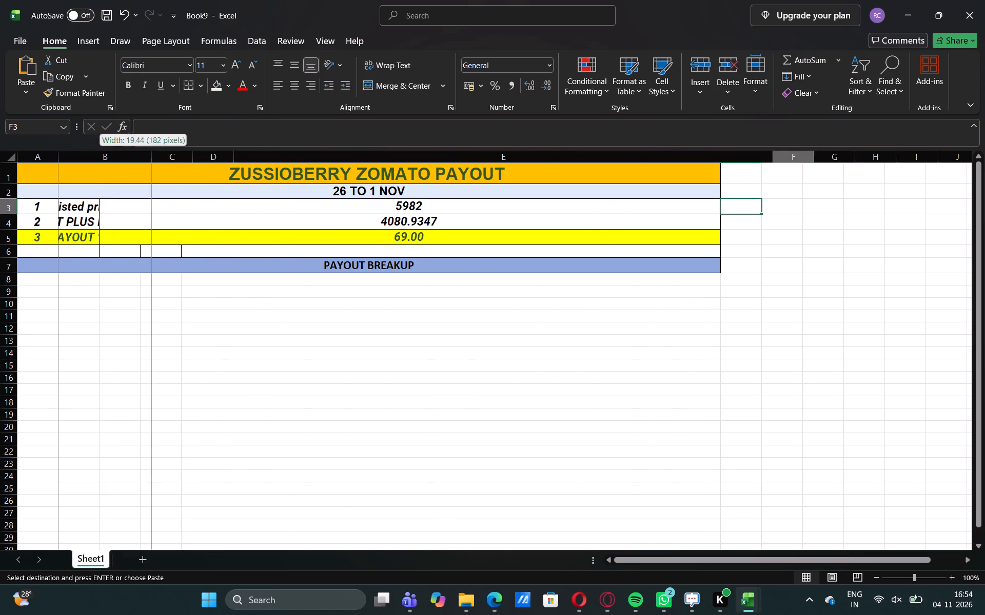
drag(175, 154, 287, 149)
drag(286, 156, 317, 158)
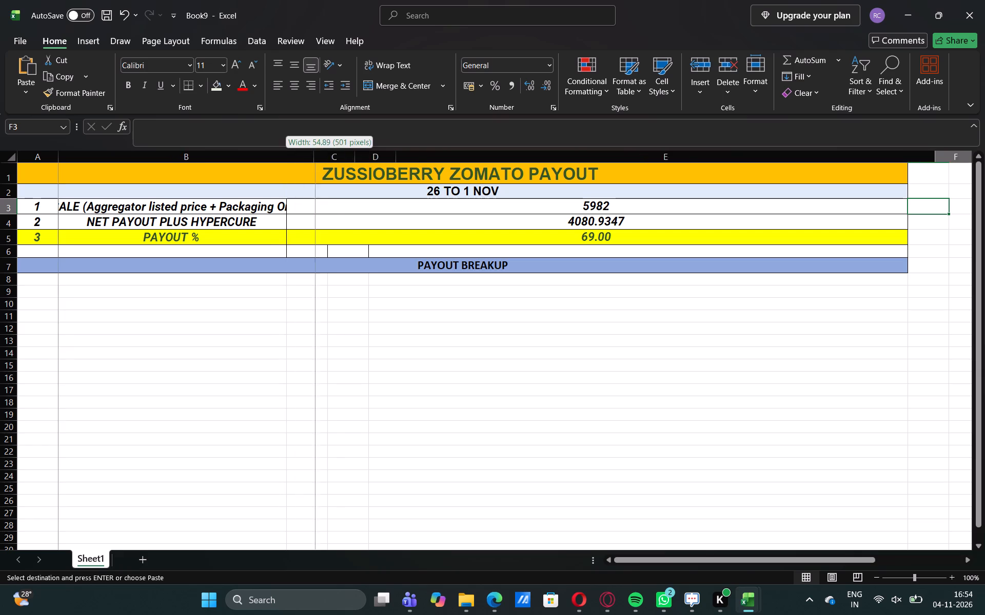
drag(317, 158, 336, 159)
drag(336, 159, 363, 160)
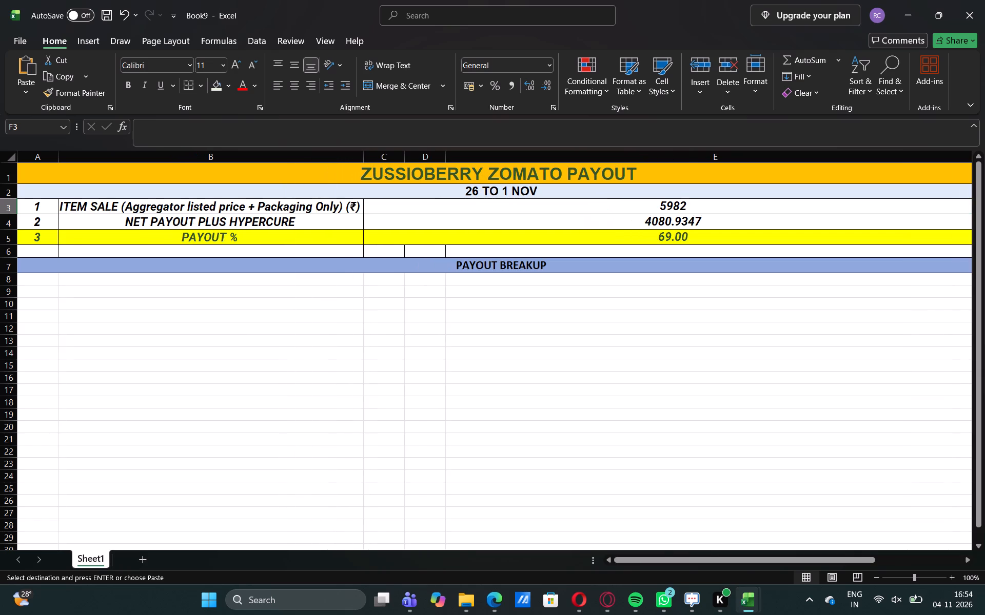
Replace the title in the merged first row with FOOD 149 ZOMATO PAYOUT.
click(411, 172)
key(BackSpace)
text(FOOD 149 ZOMATO PAYOUT)
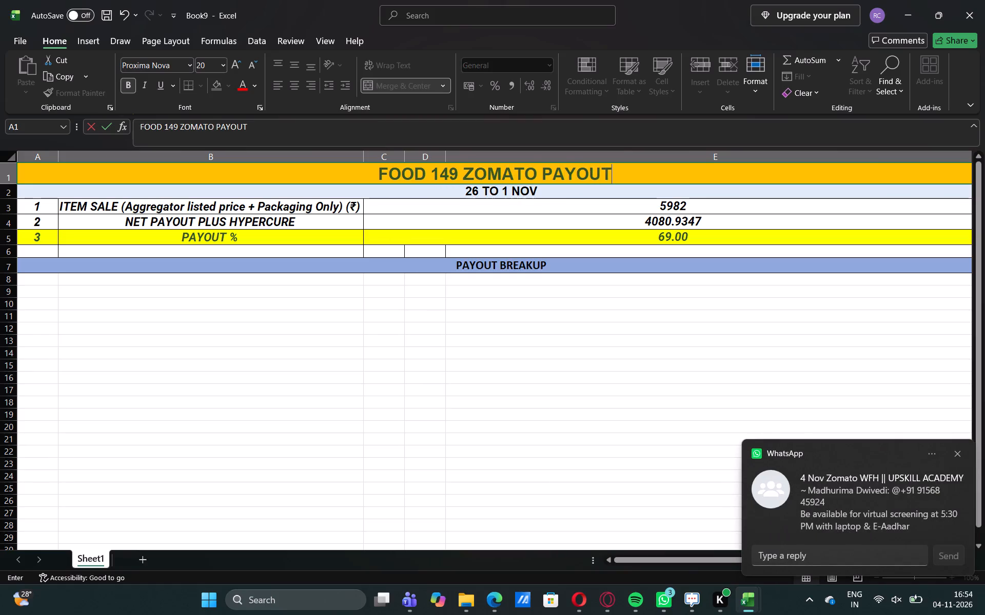
click(22, 282)
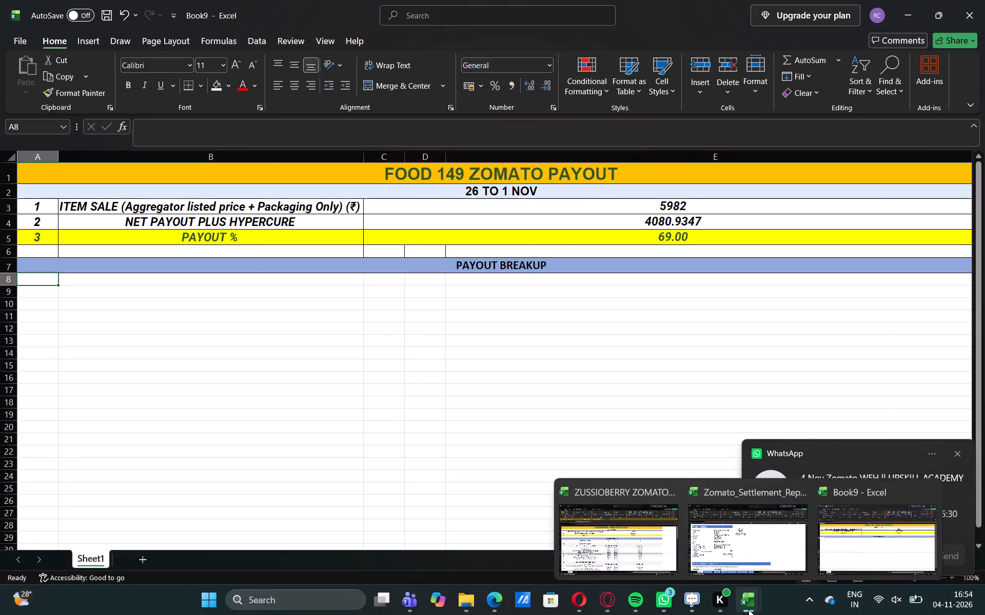
Copy the report's Payout Breakup rows from Number of orders through Net Payout and paste them as values at A8 in the new workbook.
click(716, 543)
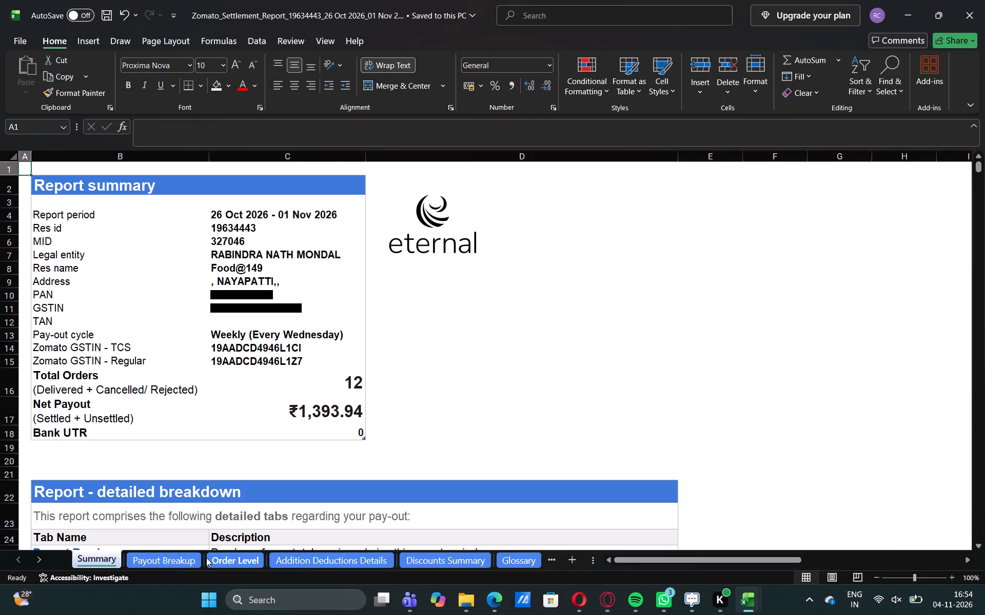
click(187, 562)
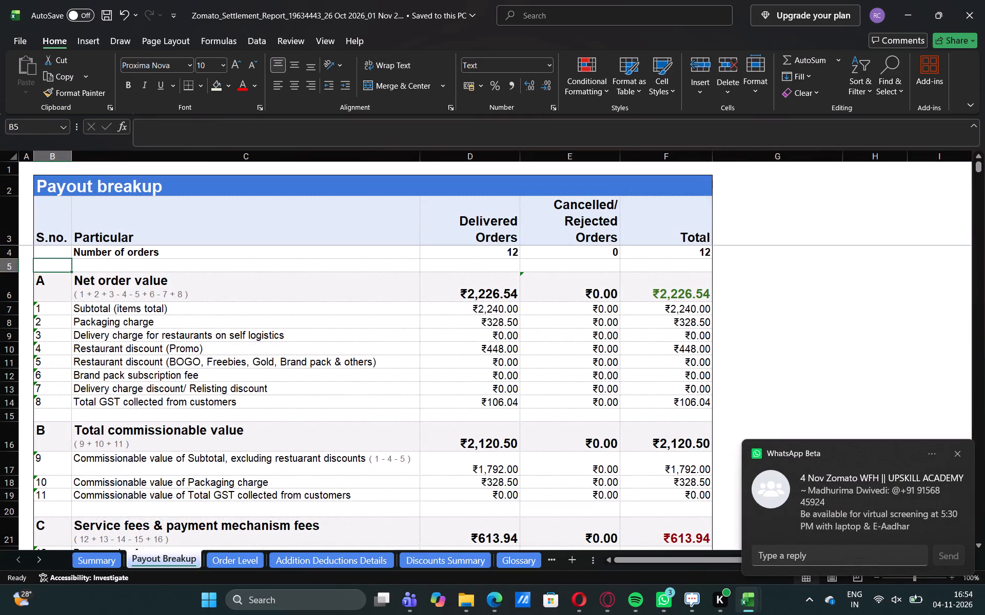
click(53, 250)
drag(53, 250, 109, 360)
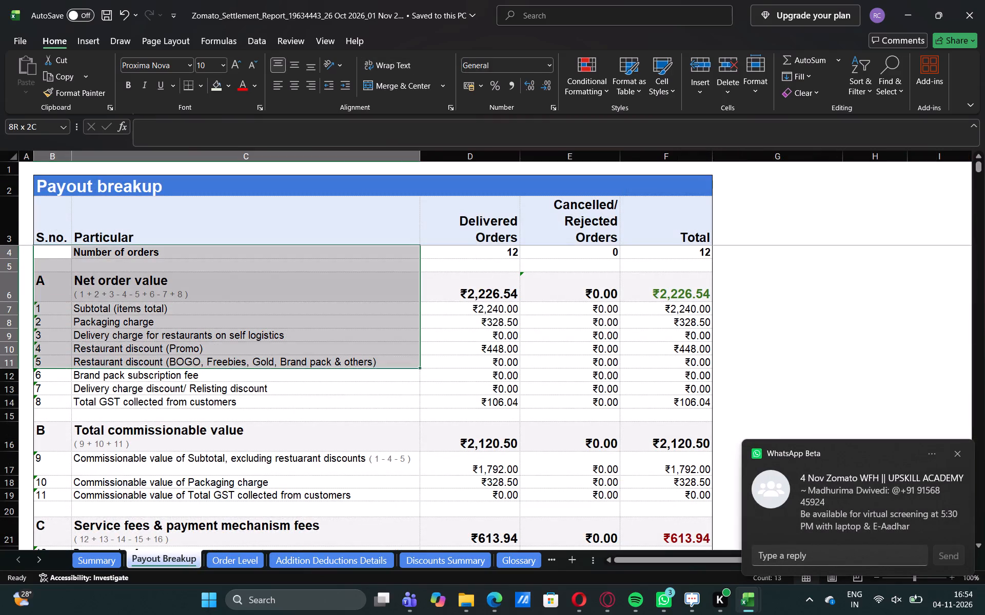
drag(109, 360, 671, 575)
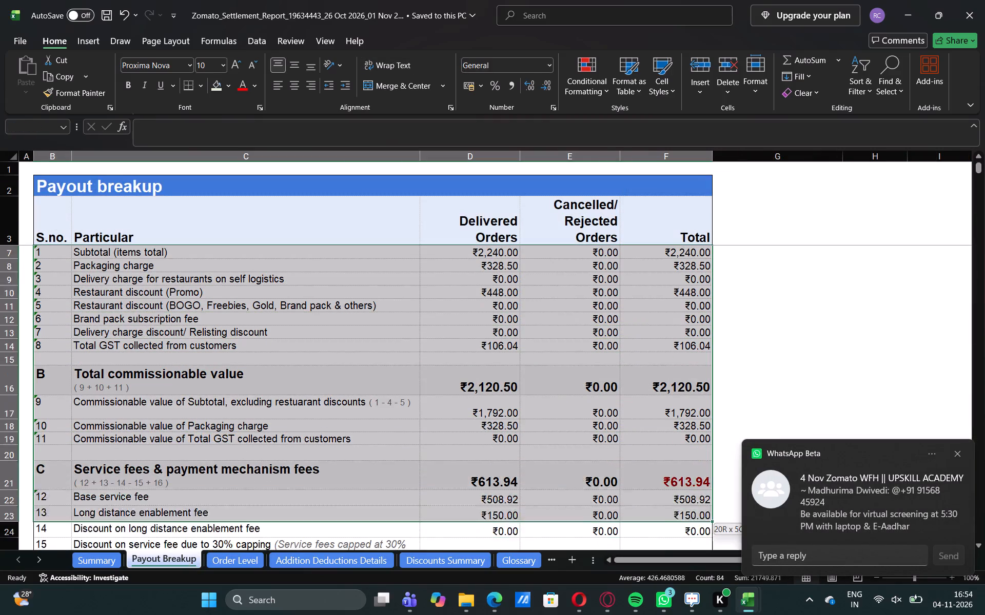
drag(671, 575, 656, 580)
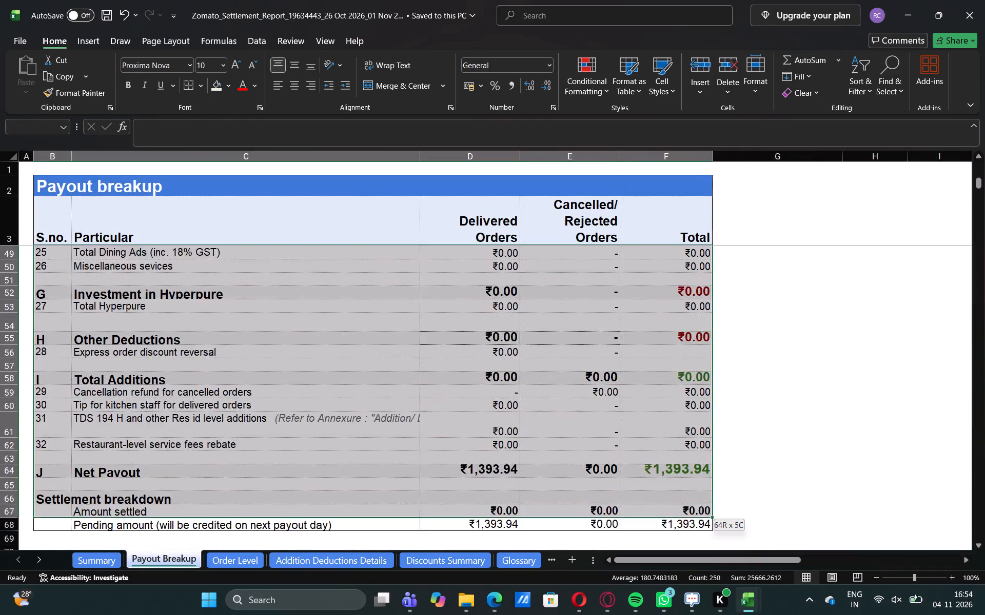
drag(656, 580, 693, 278)
key(ctrl+c)
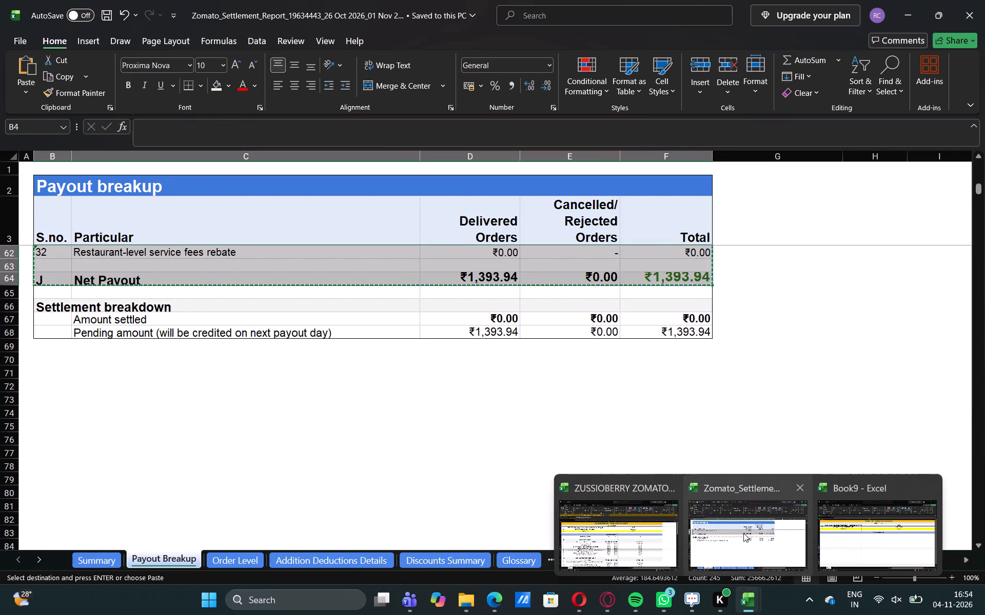
click(849, 539)
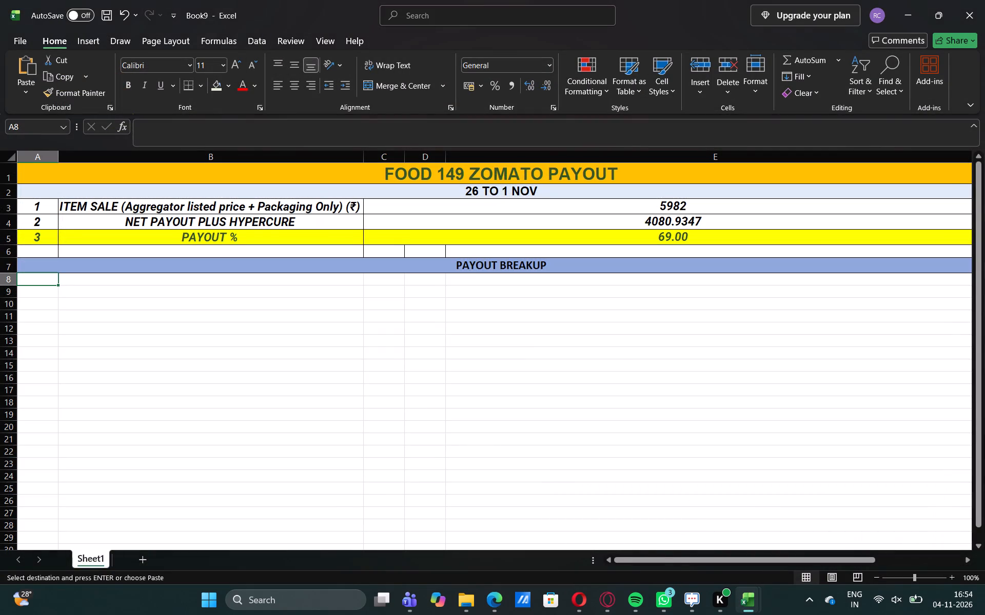
key(ctrl+v)
right_click(51, 282)
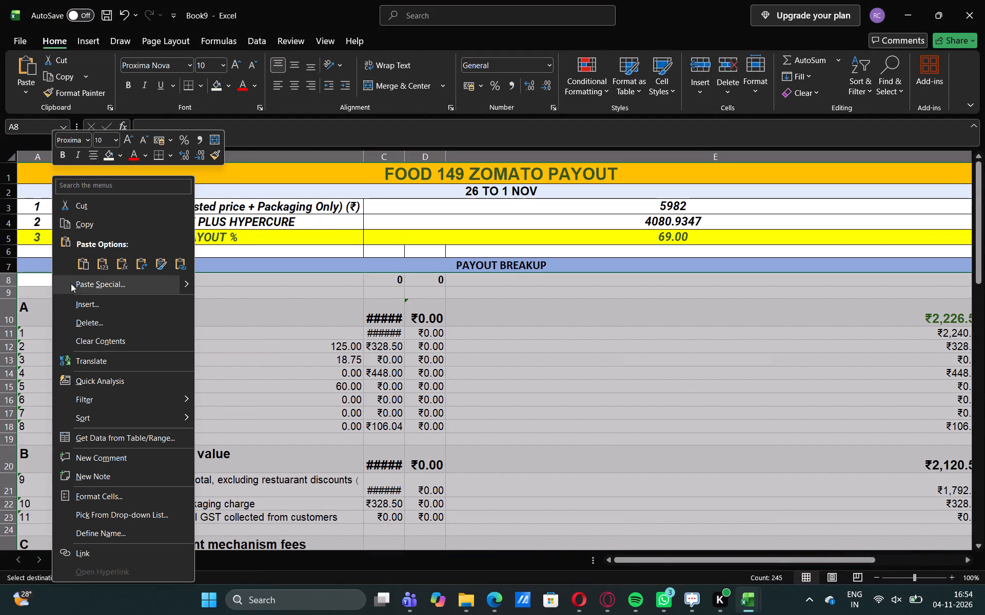
click(97, 265)
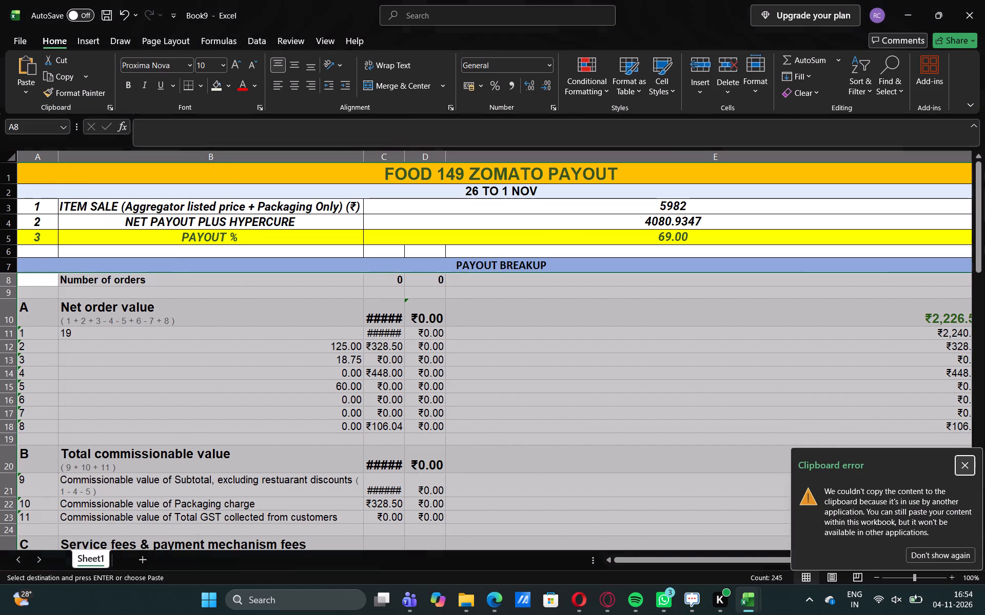
click(499, 329)
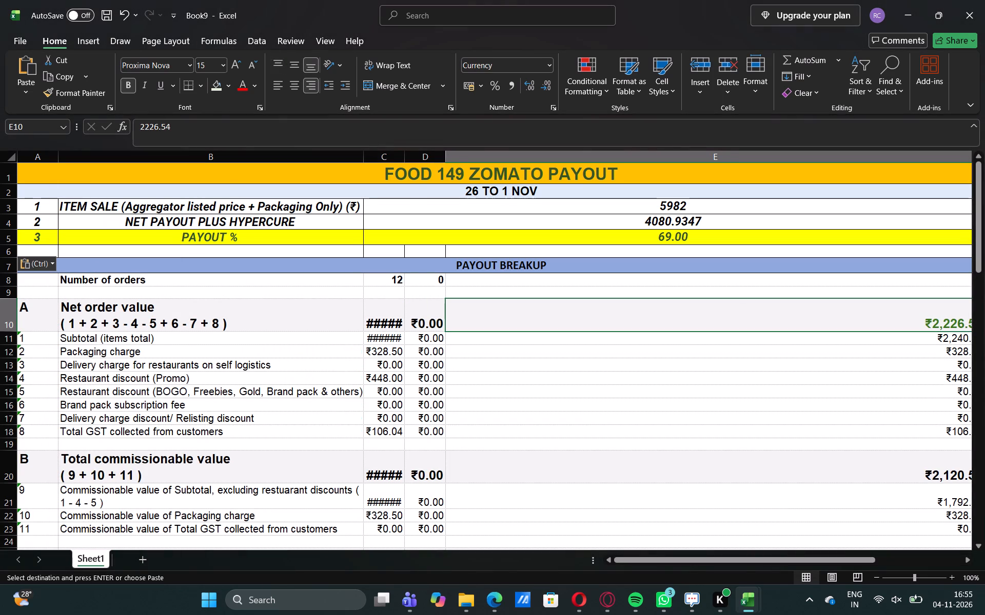
Widen column C so its payout amounts fit.
drag(407, 154, 422, 155)
drag(422, 155, 449, 155)
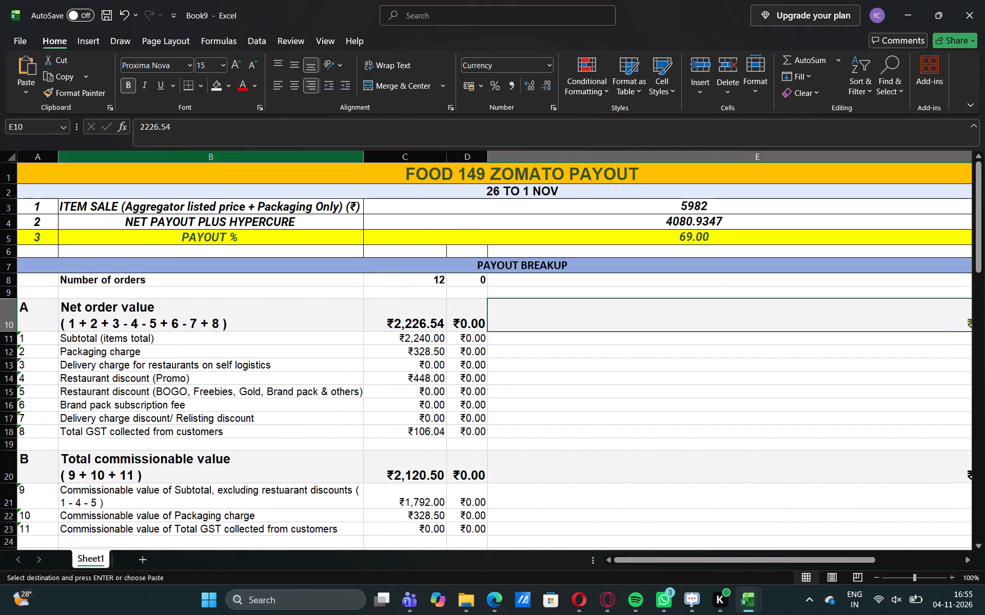
Centre-align the whole payout table horizontally, from the title row through the Net Payout row.
click(147, 172)
drag(147, 172, 155, 422)
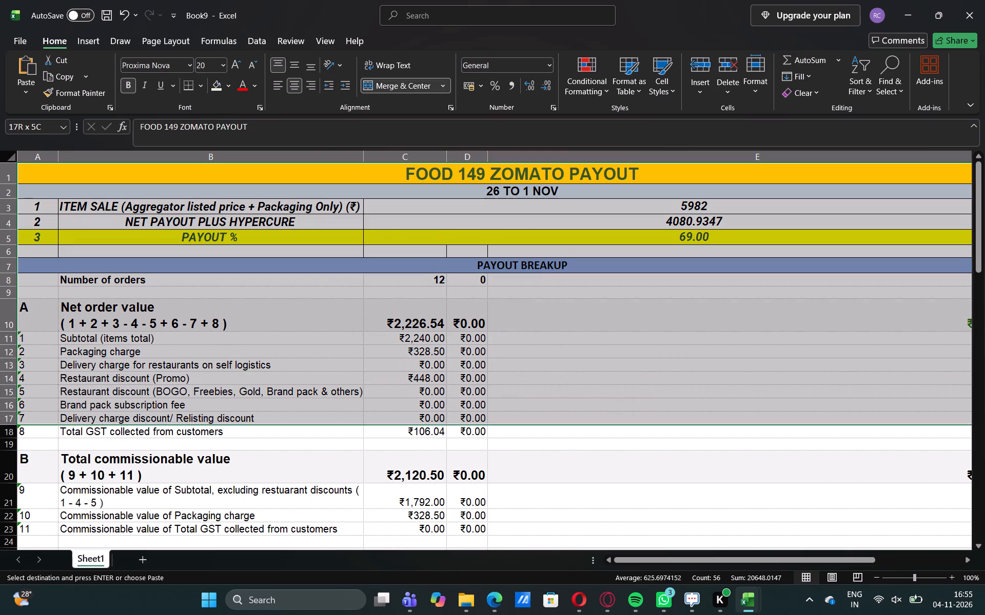
drag(155, 422, 150, 572)
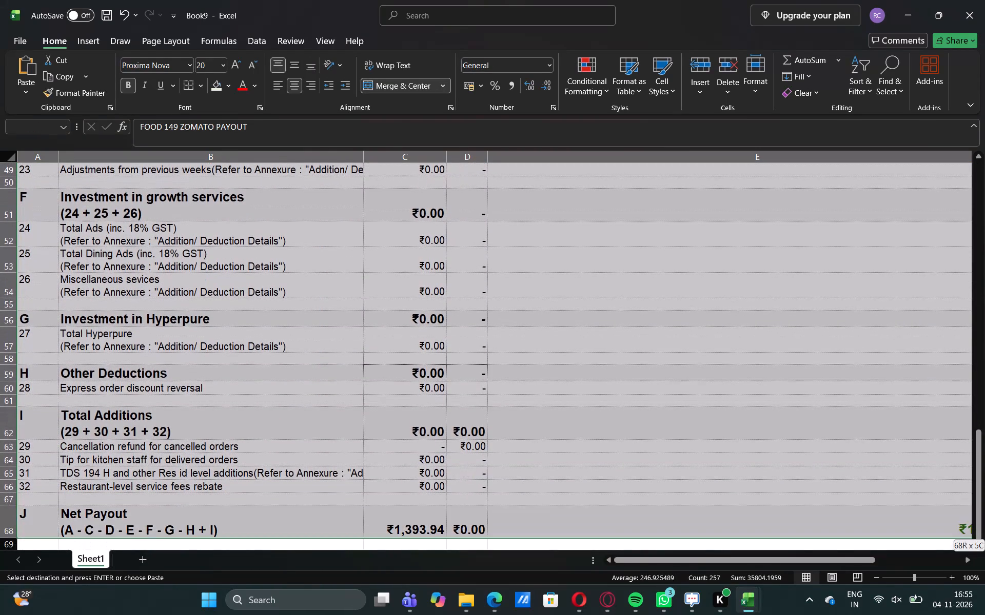
drag(150, 572, 148, 526)
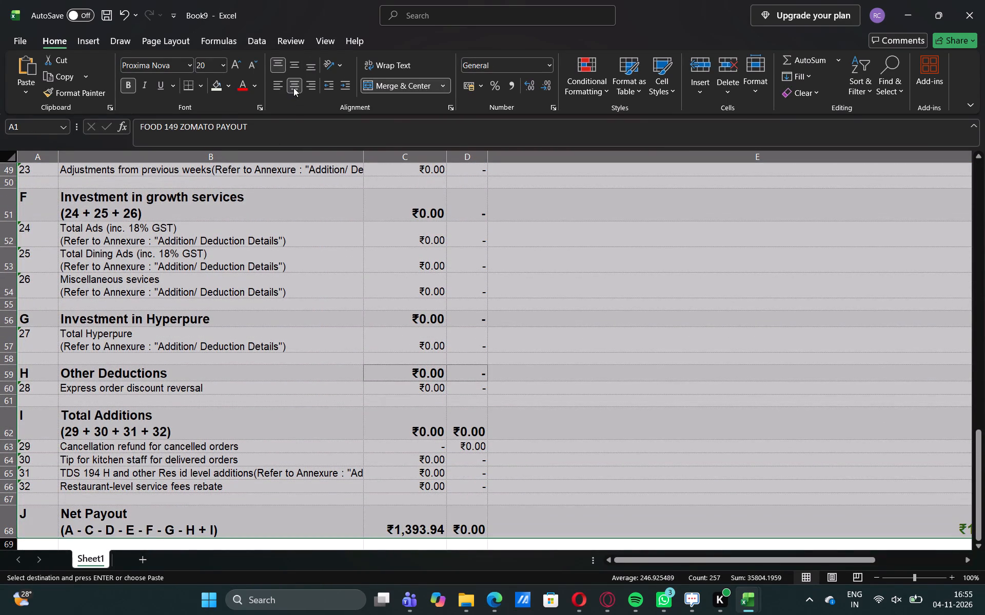
click(293, 88)
click(293, 88)
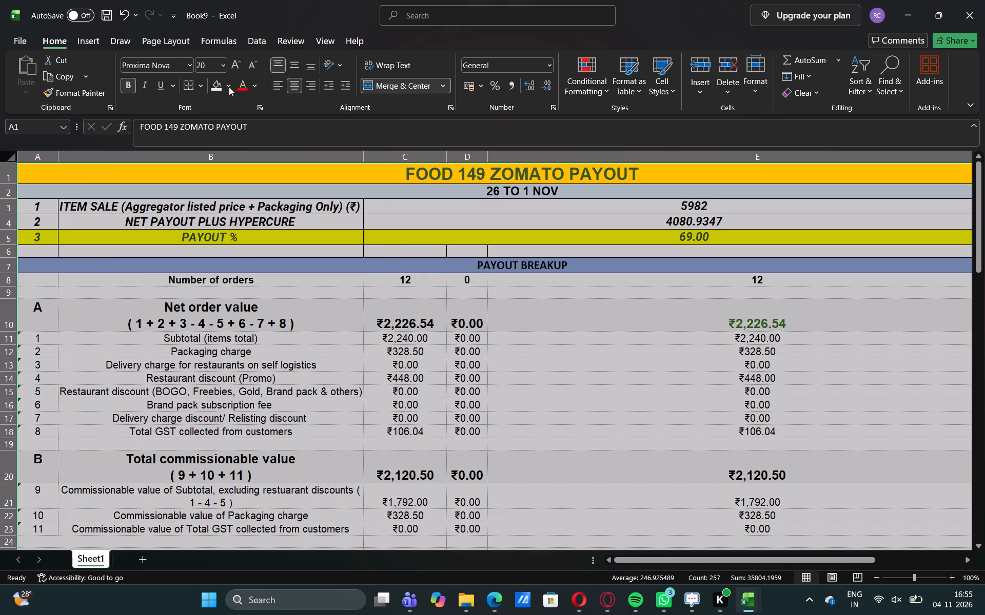
Apply All Borders to the whole payout table.
click(229, 87)
click(229, 87)
click(201, 87)
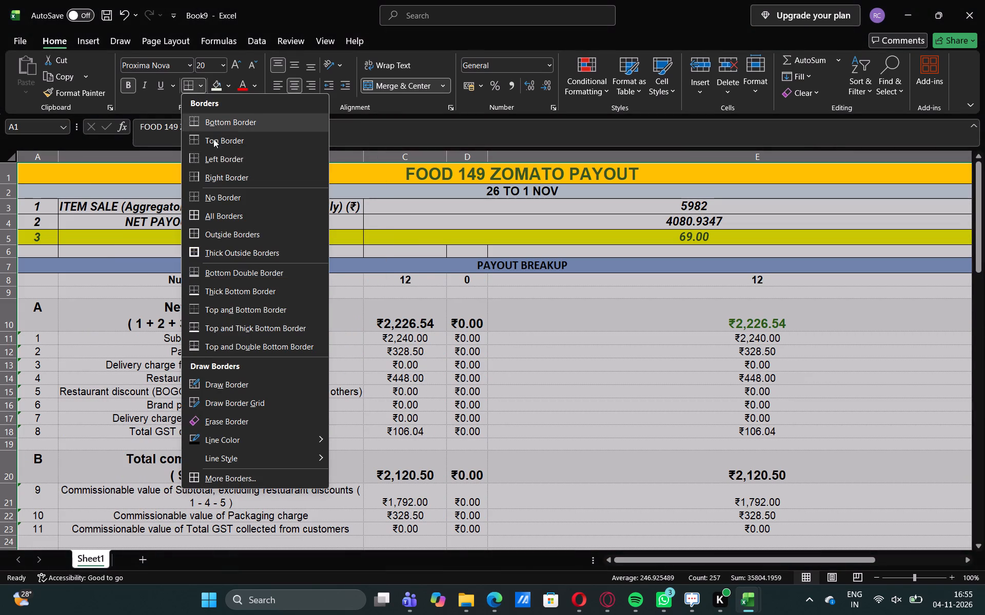
click(229, 211)
click(608, 386)
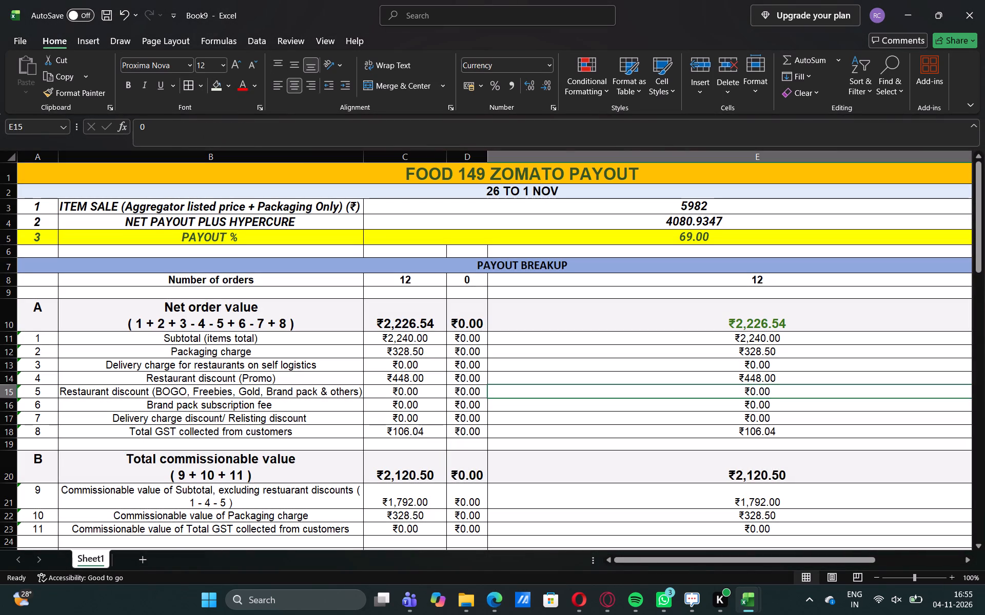
Clear the old values for ITEM SALE, NET PAYOUT PLUS HYPERCURE and PAYOUT % in the summary rows.
click(720, 203)
key(BackSpace)
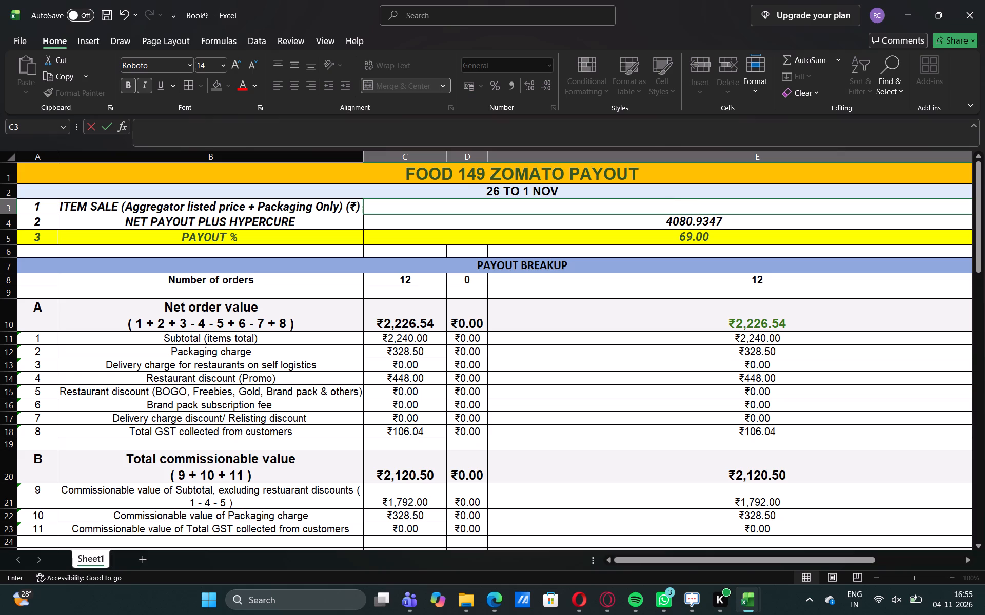
click(716, 220)
key(BackSpace)
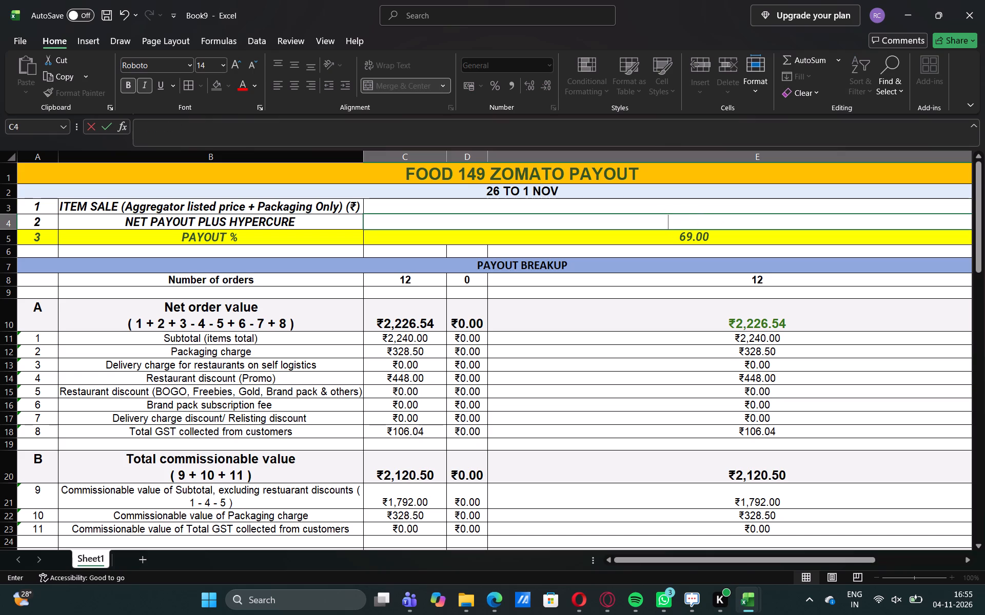
click(704, 235)
key(BackSpace)
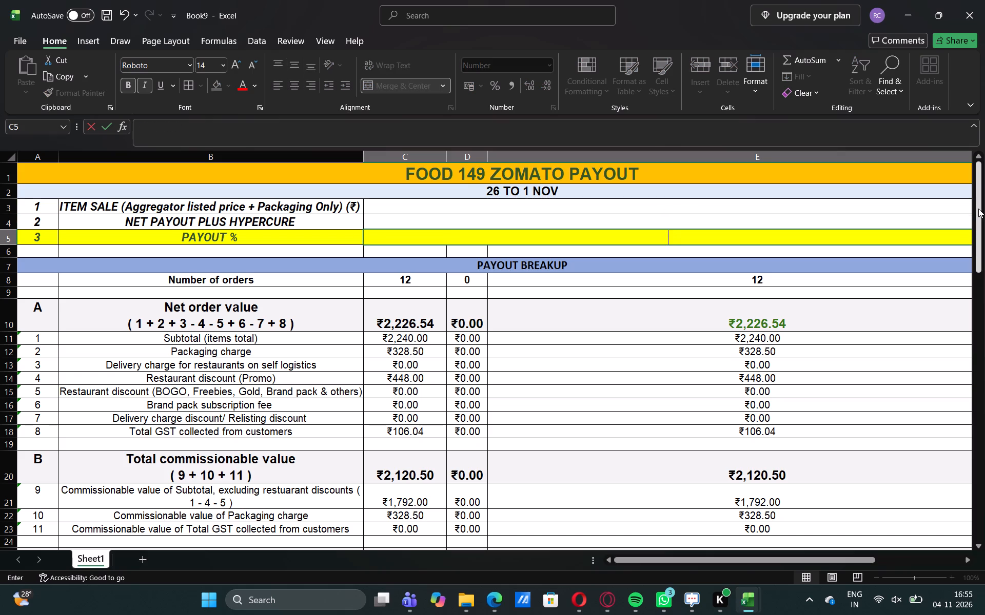
Fill the whole Net Payout row with the lightest green theme colour.
drag(979, 209, 967, 498)
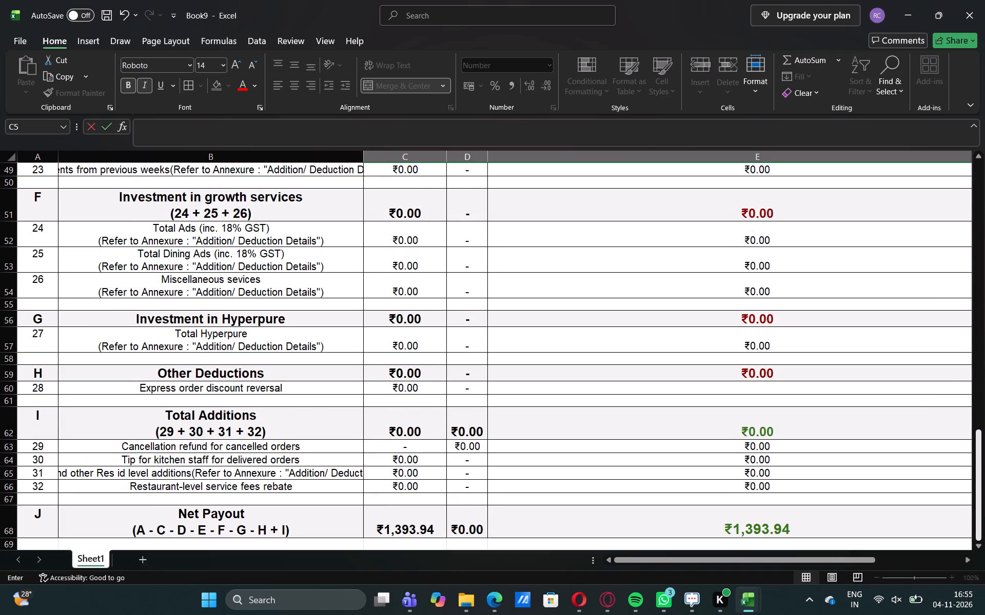
click(12, 526)
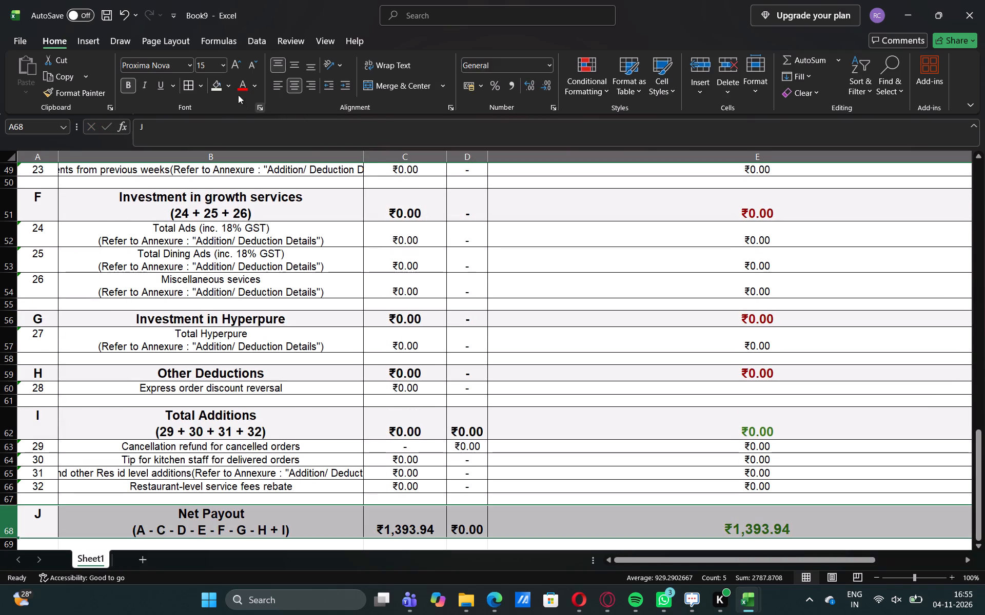
click(227, 87)
click(376, 170)
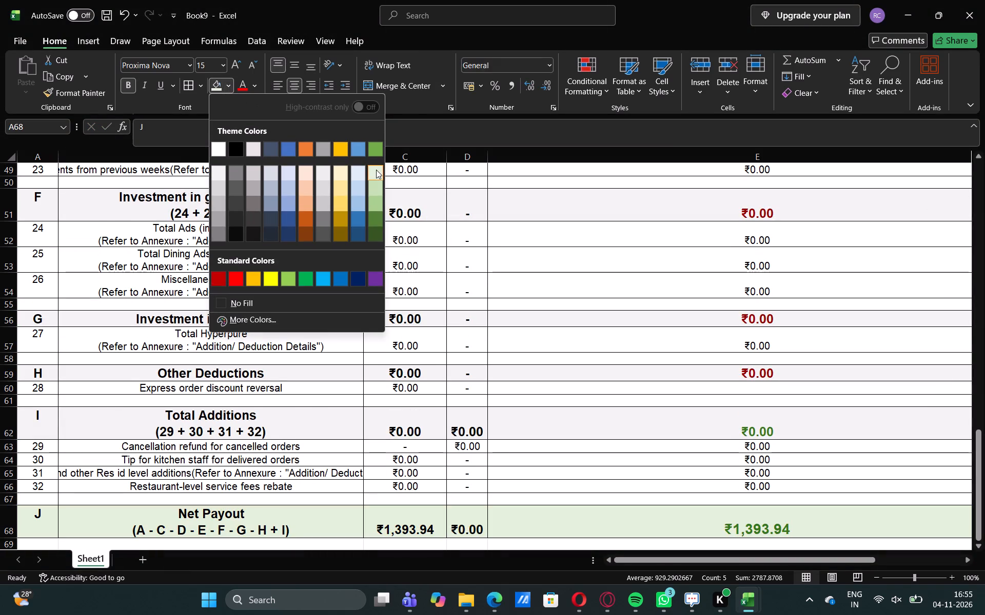
Copy the Net Payout total from column E into the NET PAYOUT PLUS HYPERCURE cell in the summary rows.
click(713, 524)
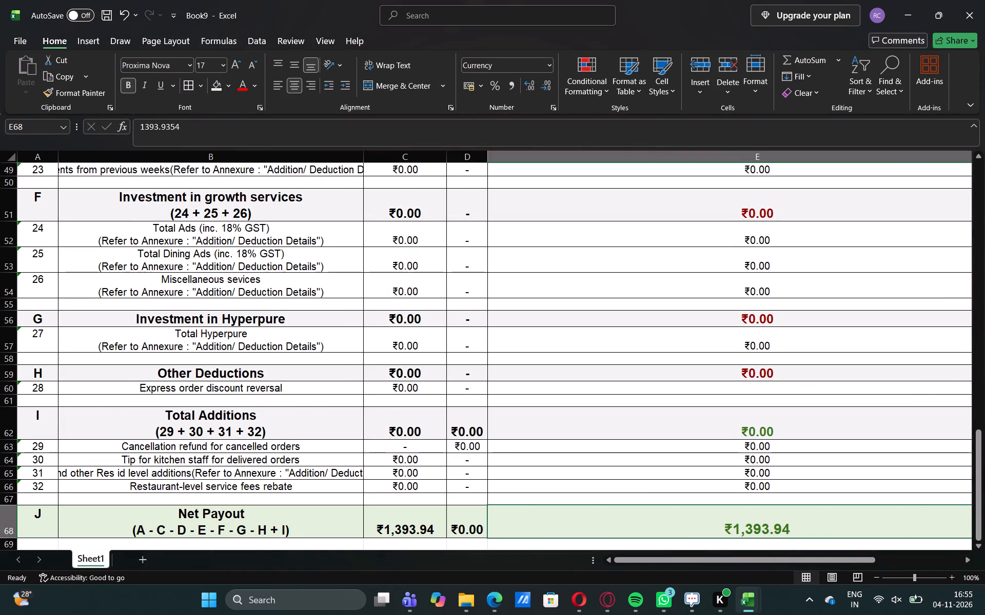
key(ctrl+c)
drag(979, 456, 984, 146)
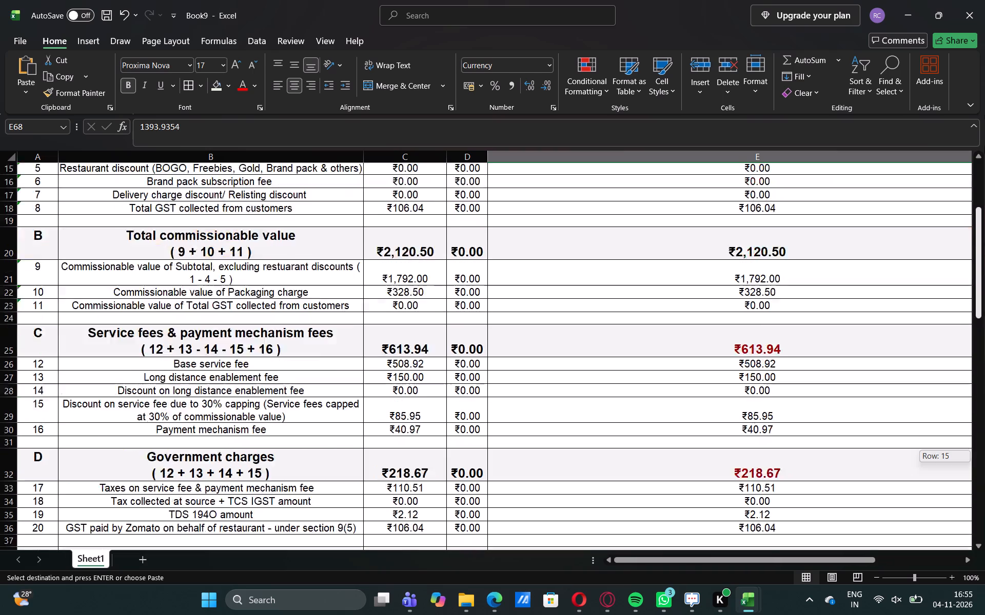
drag(984, 146, 984, 80)
click(681, 225)
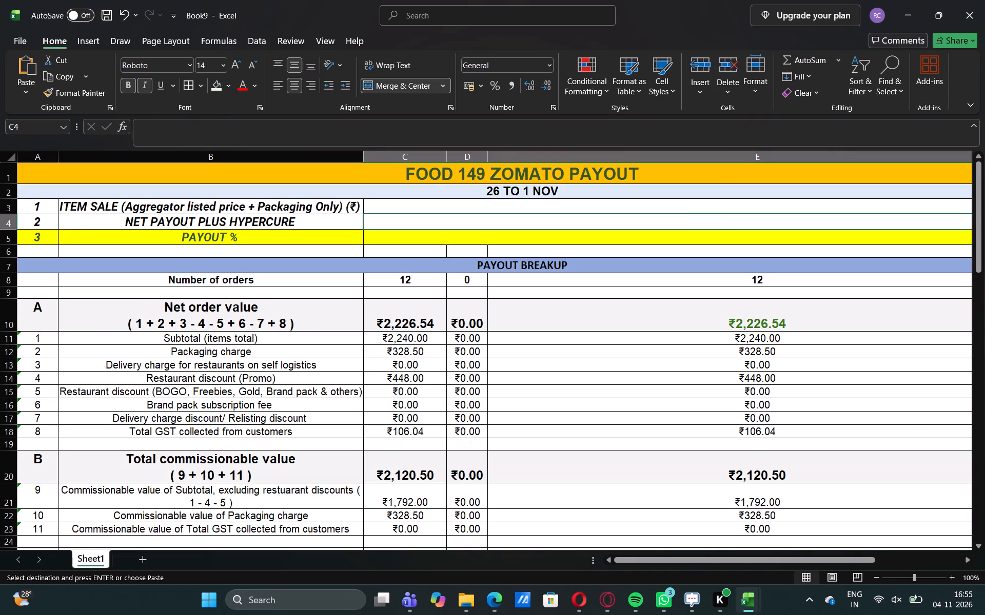
key(ctrl+v)
click(859, 435)
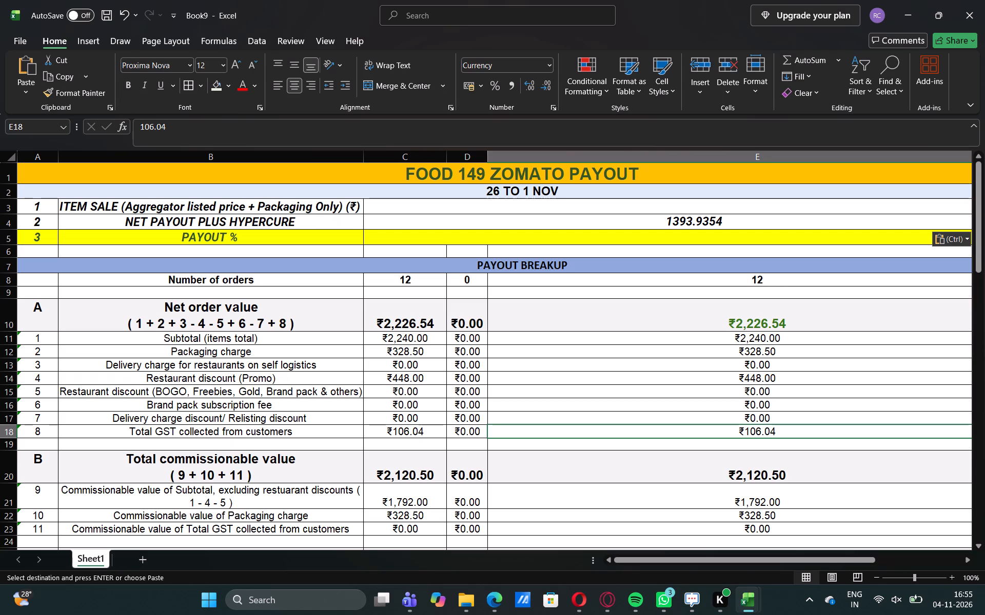
Enter 2568 as the ITEM SALE value and 55 as the PAYOUT % value.
click(691, 206)
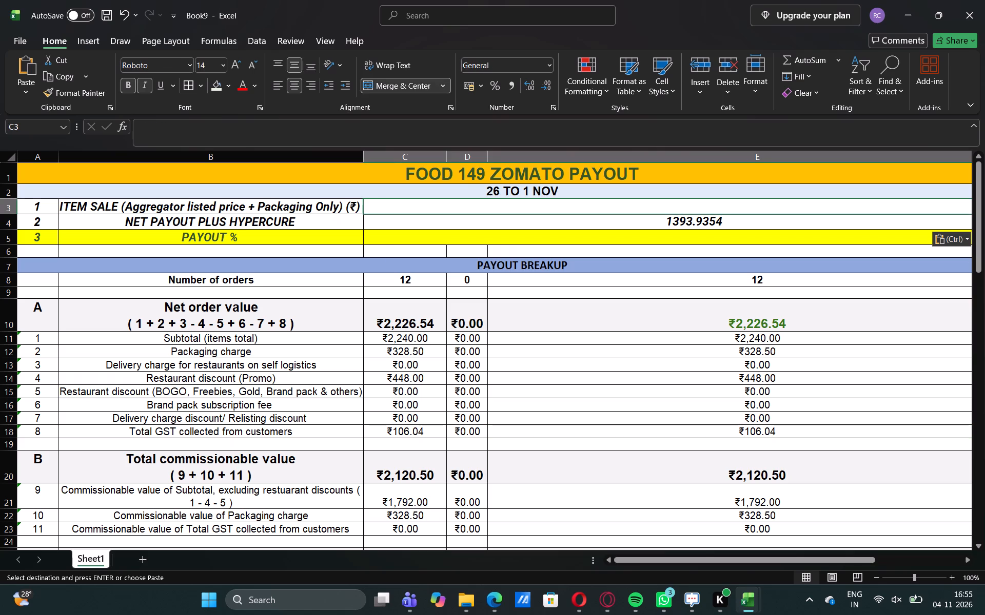
text(2568)
click(699, 240)
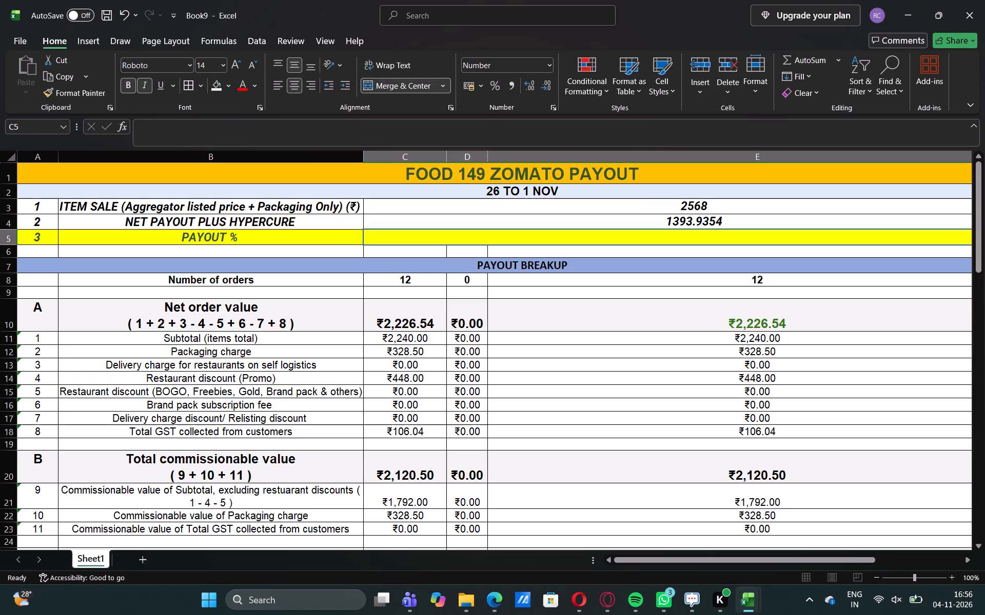
click(850, 368)
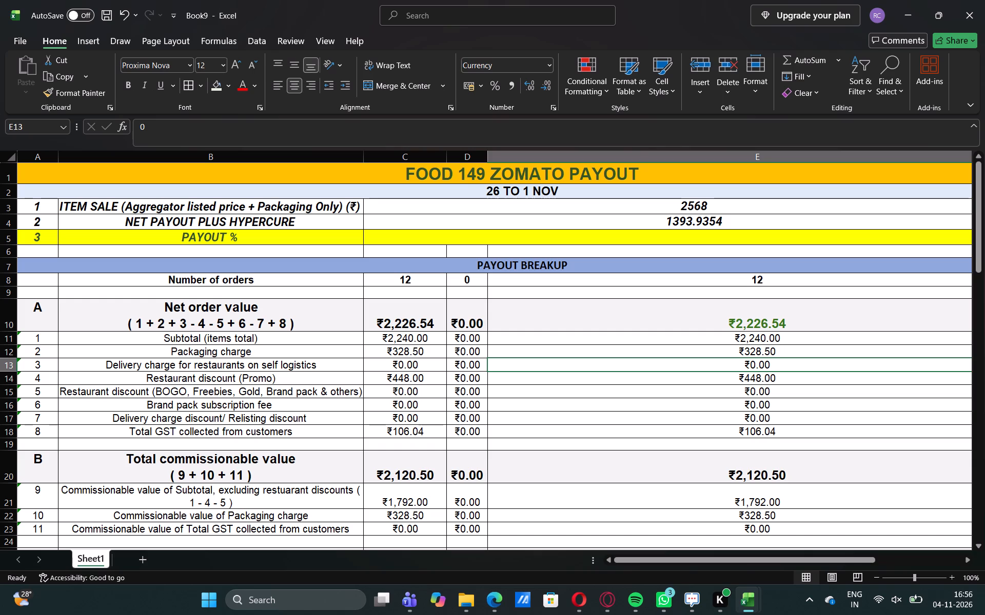
Enter 55 as the PAYOUT % value in the summary rows.
click(712, 242)
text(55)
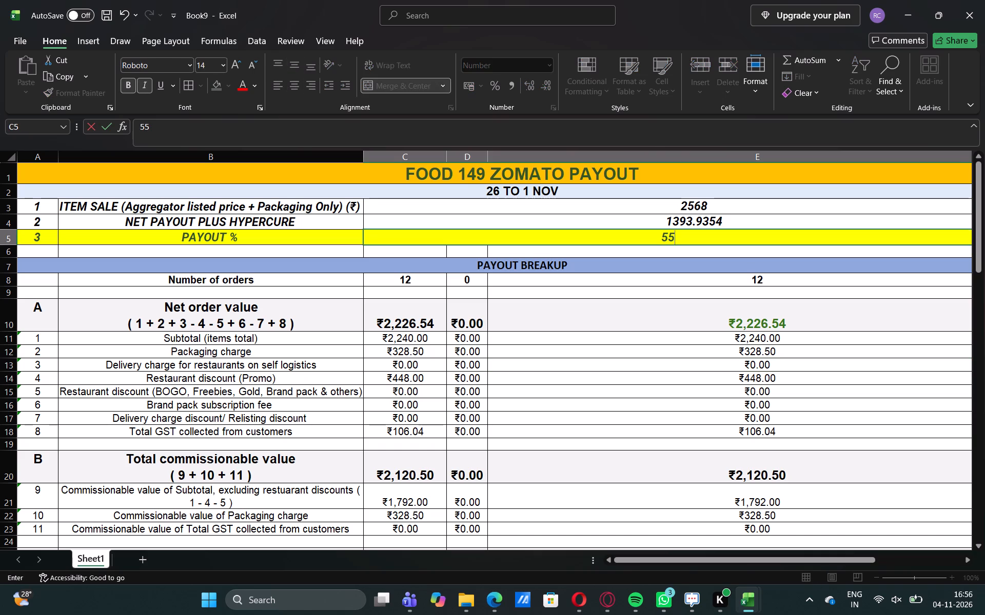
click(720, 264)
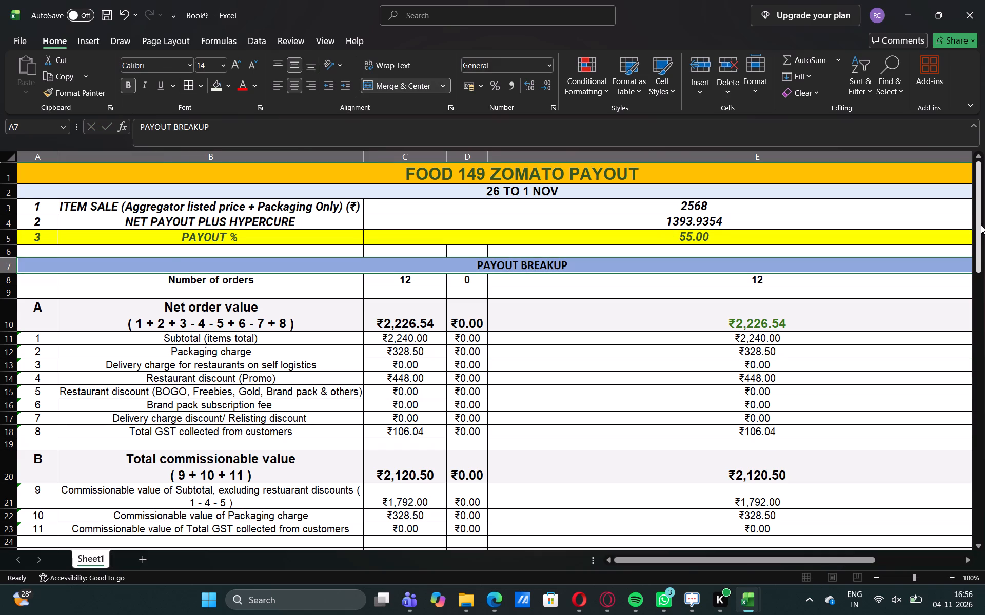
Copy the block from Deduction Type to Total Deductions on the settlement report's Addition Deductions Details sheet into Book9, below the Net Payout row.
drag(981, 224, 983, 565)
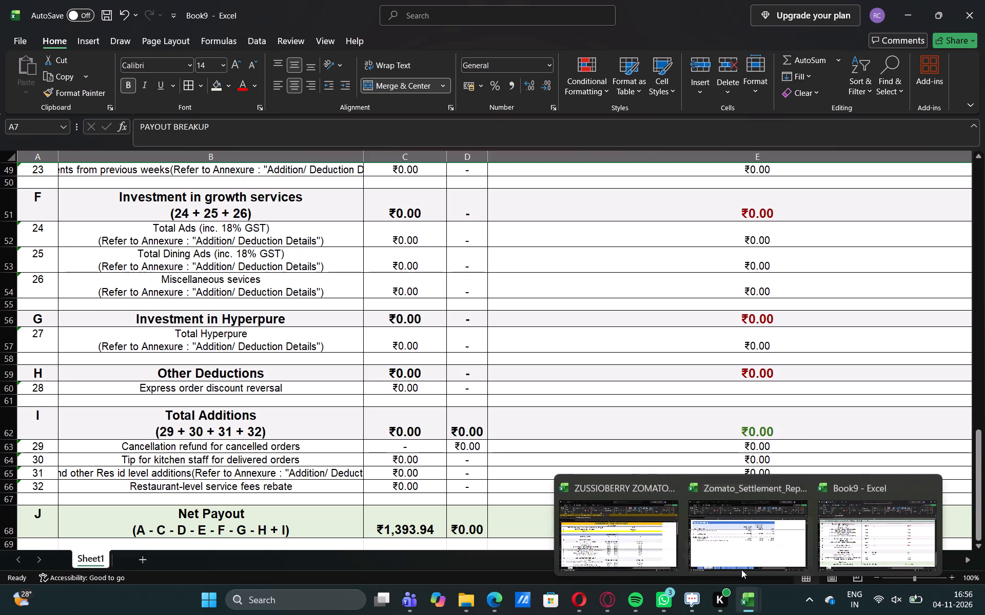
click(736, 546)
click(346, 556)
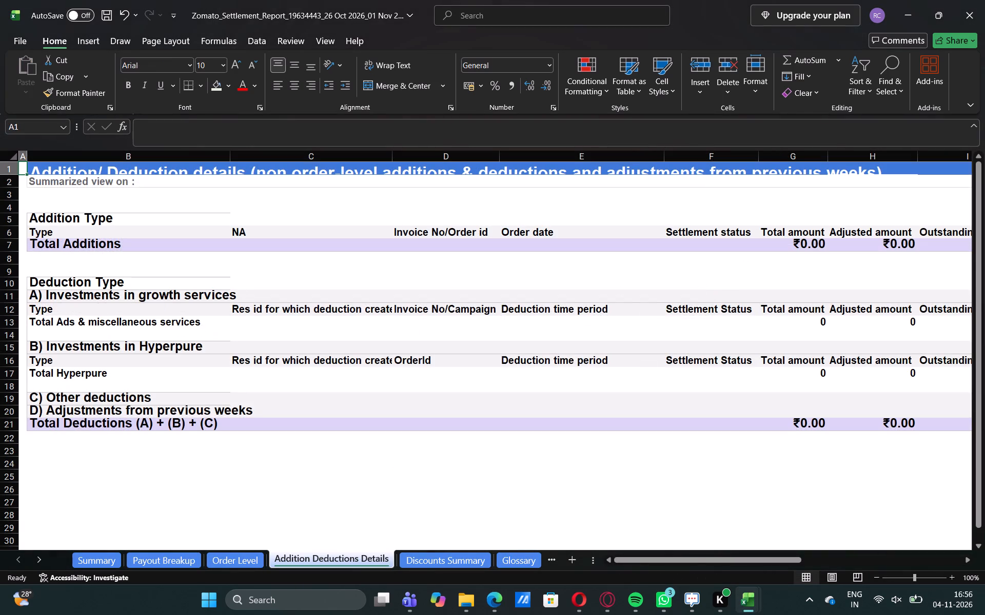
click(31, 287)
drag(31, 287, 31, 292)
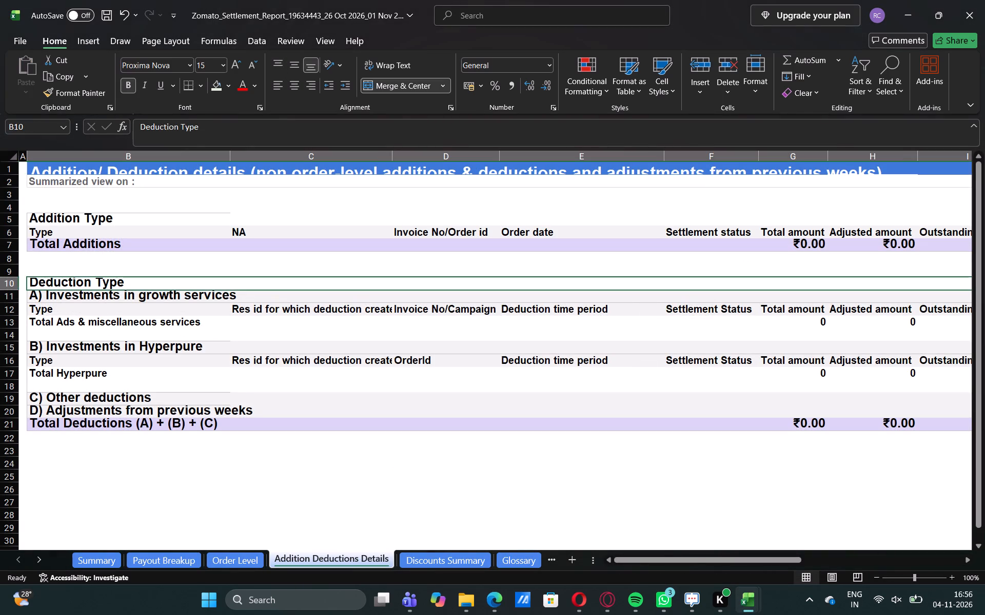
drag(31, 292, 42, 424)
key(ctrl+c)
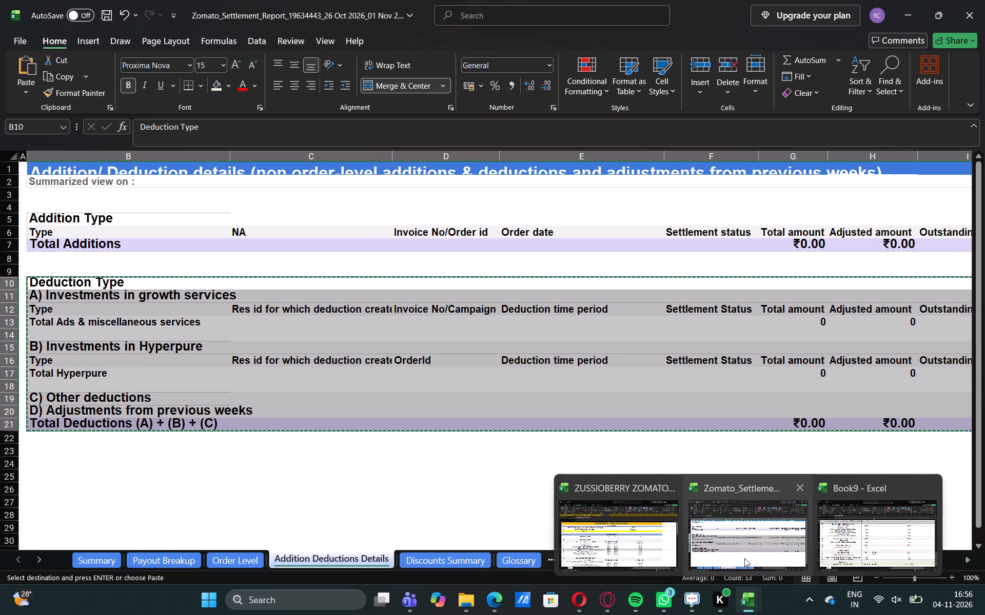
click(863, 558)
click(980, 547)
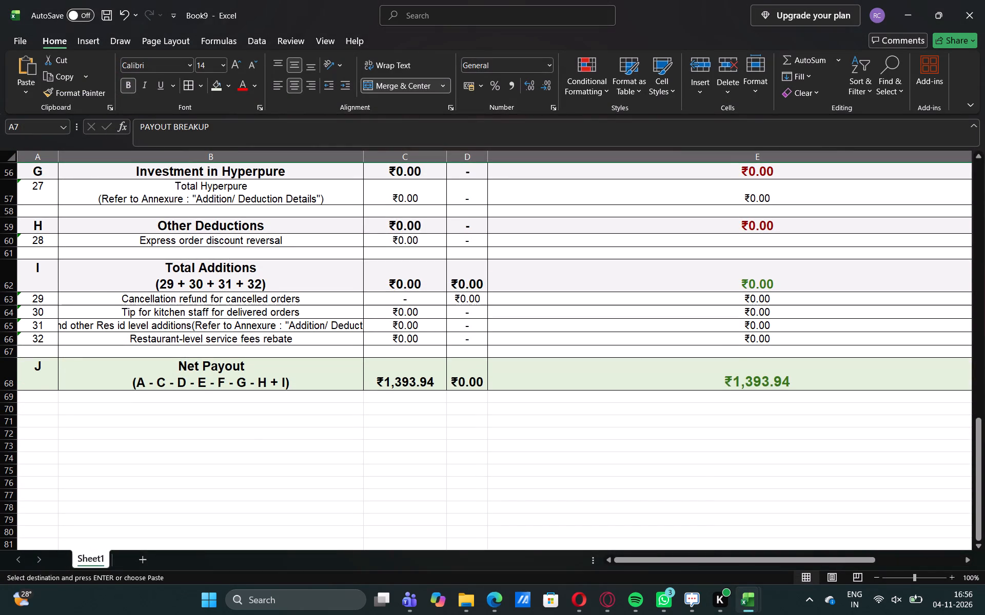
Paste the copied Deduction Type tables below the Net Payout row, starting at A70.
click(45, 407)
key(ctrl+v)
click(645, 338)
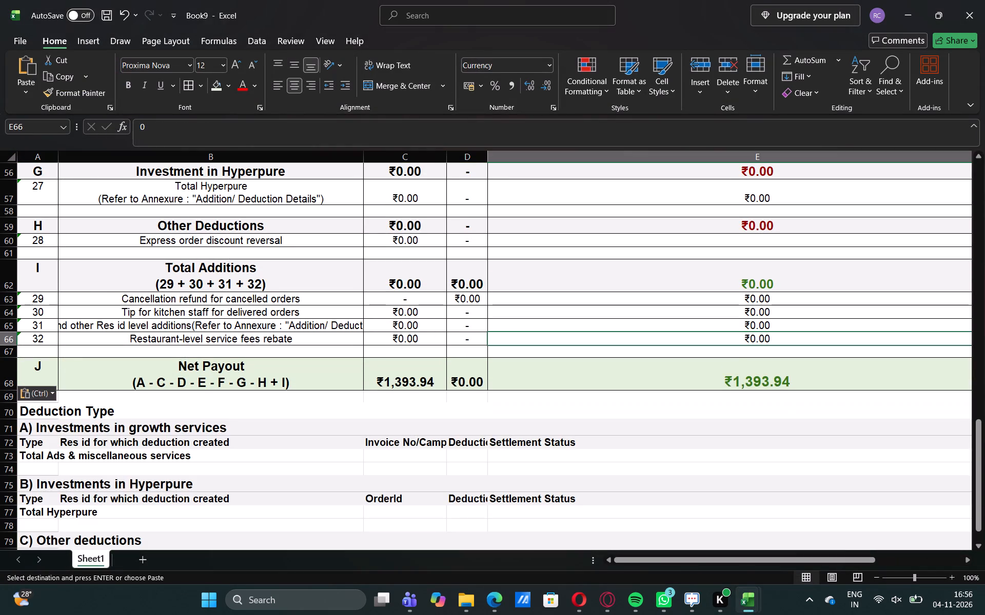
Save the workbook in Documents as FOOD 149 ZOMATO PAYOUT FOR 26 TO 1 NOV.
drag(977, 462, 984, 185)
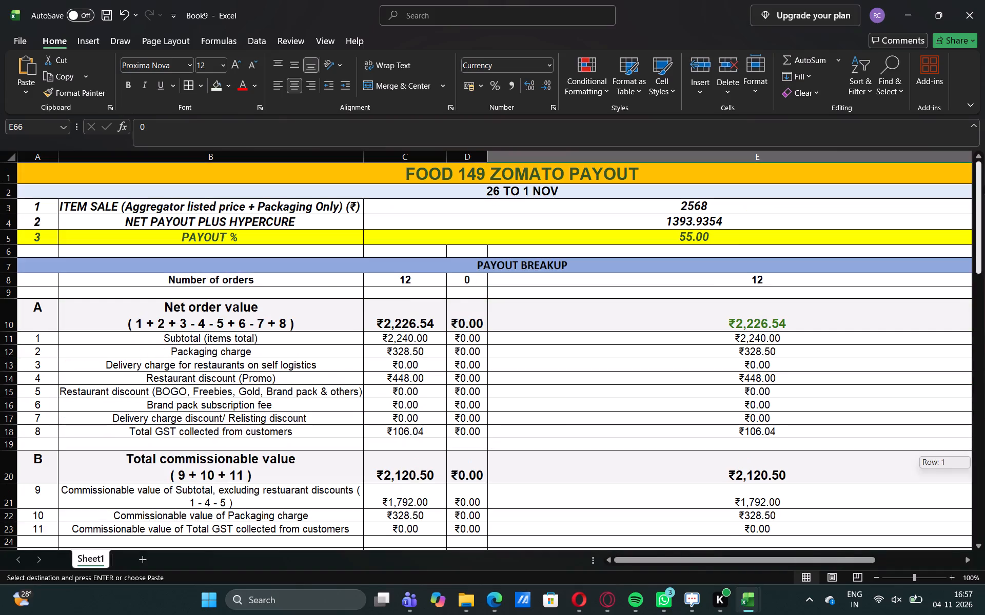
drag(984, 185, 984, 110)
click(18, 38)
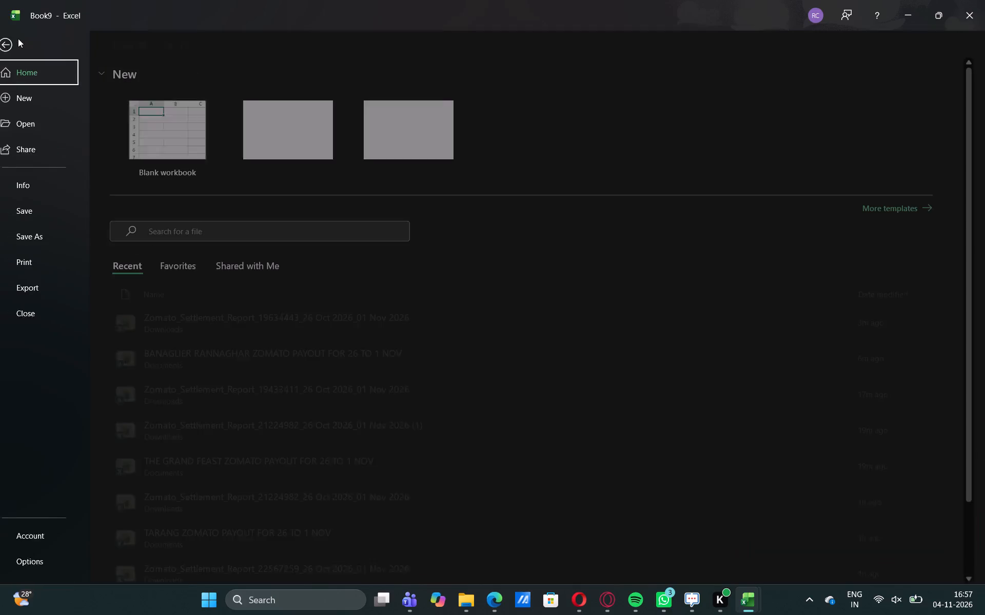
click(34, 236)
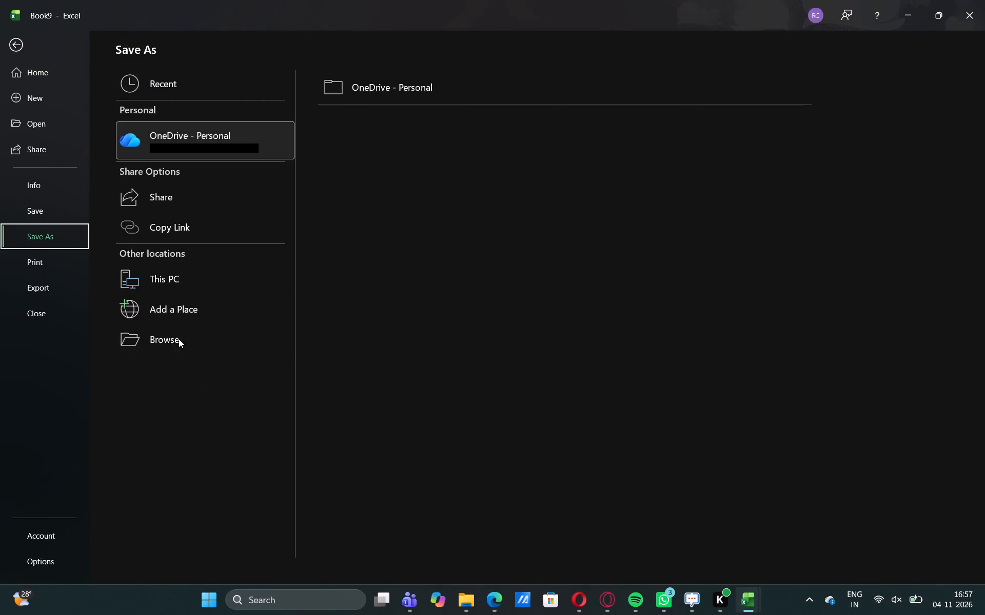
click(179, 339)
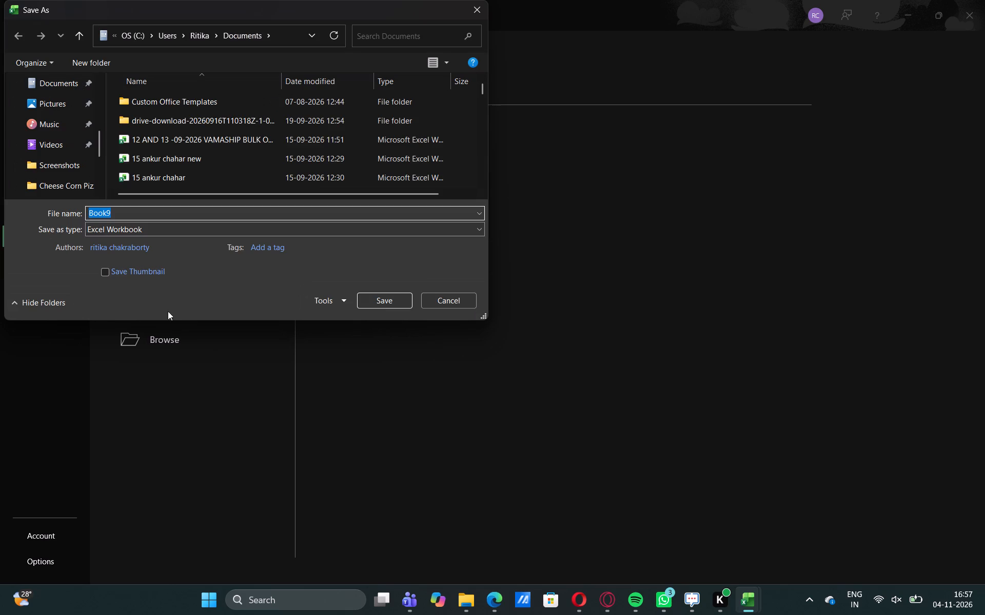
key(BackSpace)
text(FOOD 149 ZOMATO PAYOUT FOR)
key(space)
text(26 TO 1 NOV)
click(384, 301)
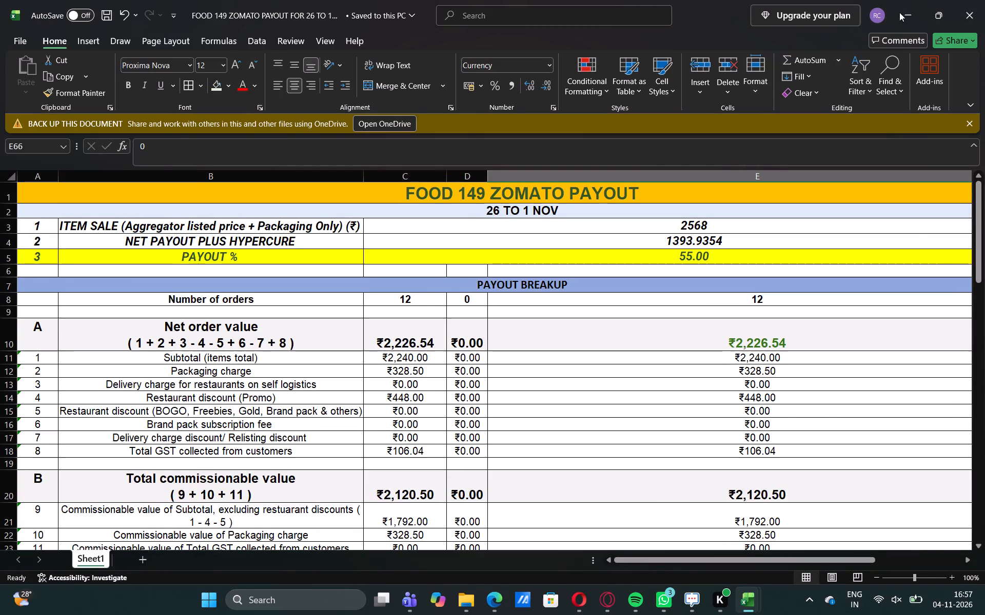
From File Explorer's recent files, share the FOOD 149 ZOMATO PAYOUT FOR 26 TO 1 NOV workbook using WhatsApp.
click(899, 12)
click(899, 12)
click(899, 12)
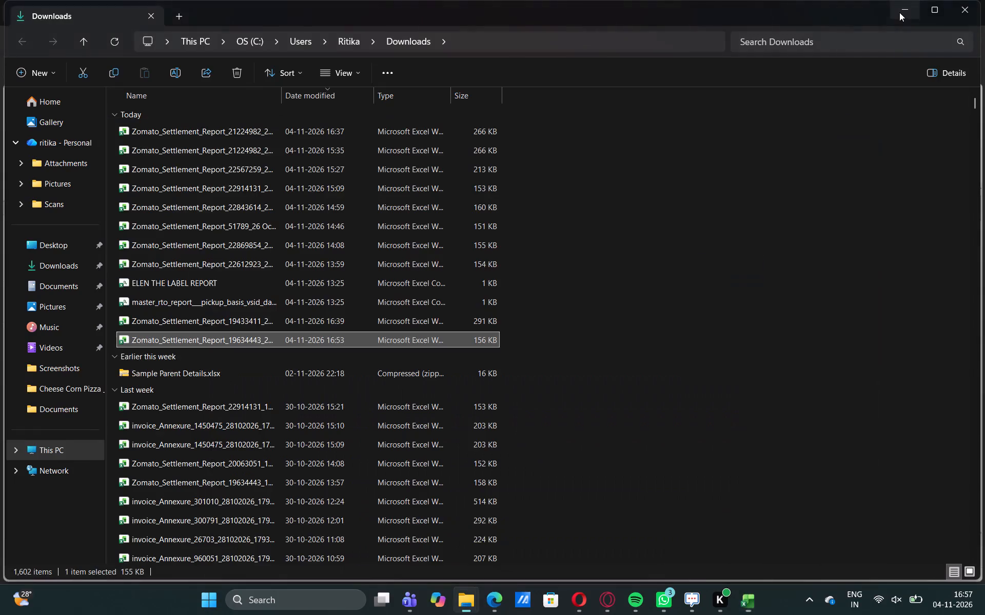
click(899, 12)
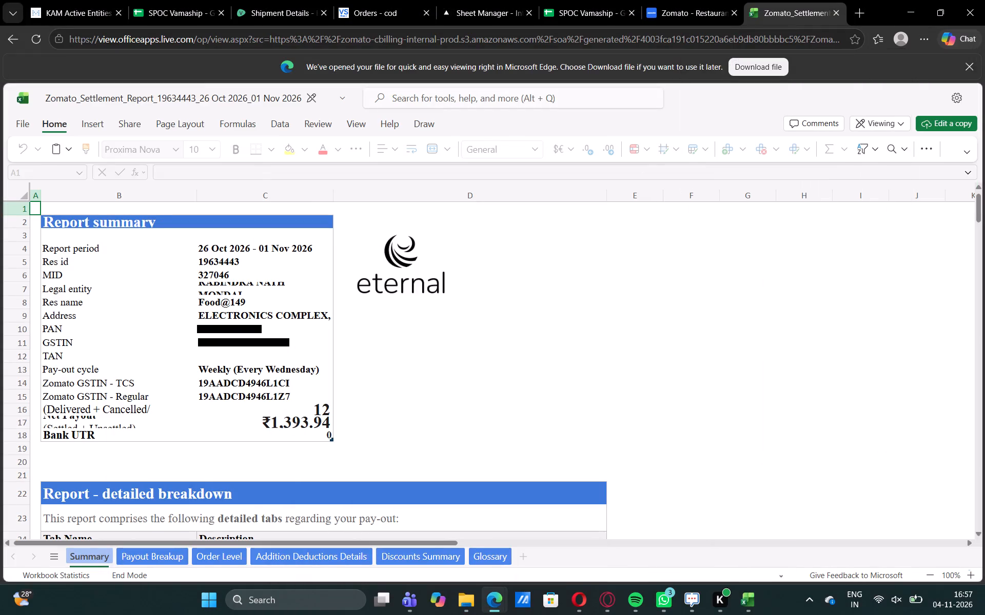
click(280, 602)
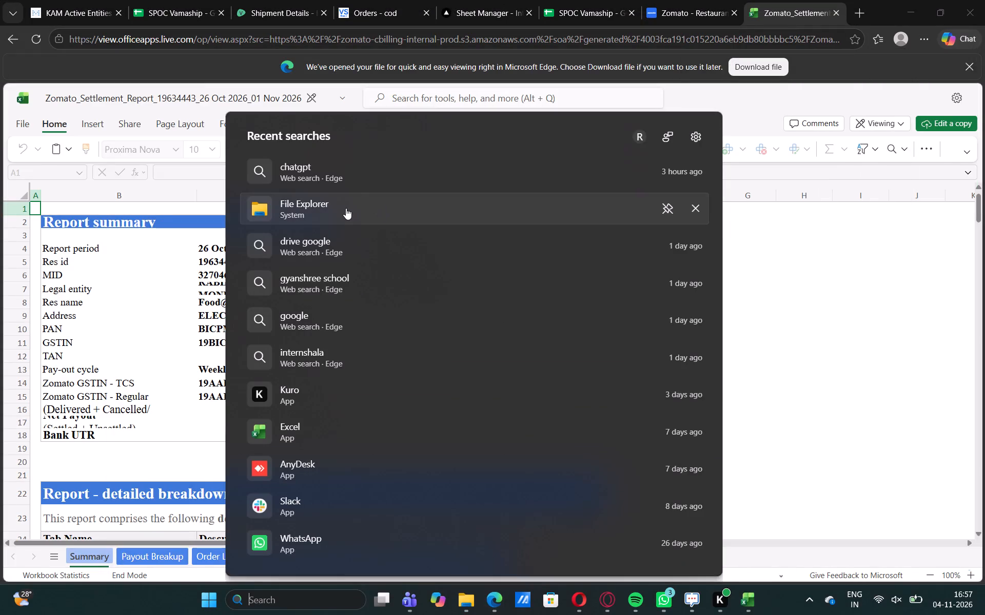
click(346, 208)
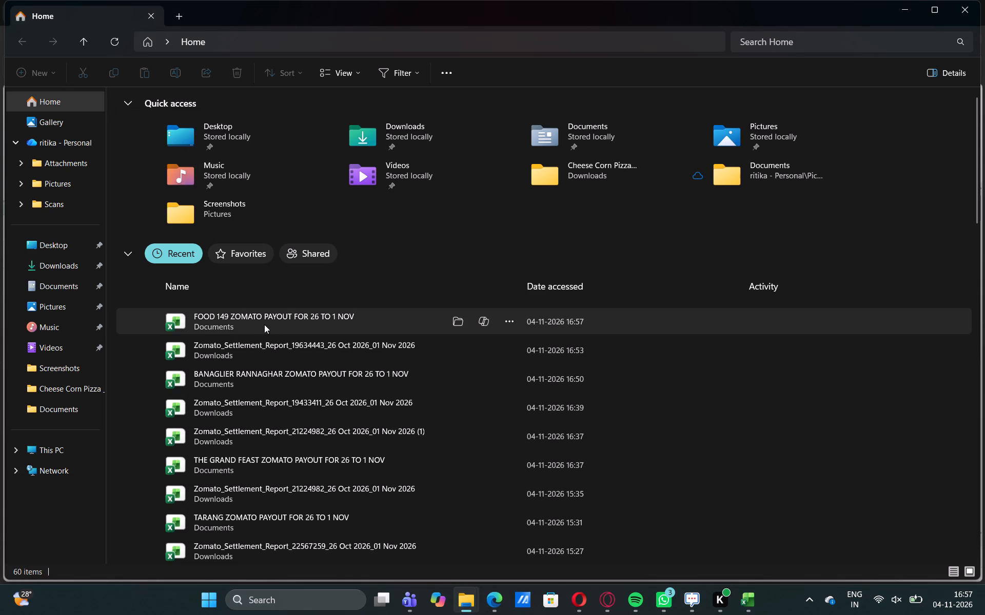
right_click(264, 324)
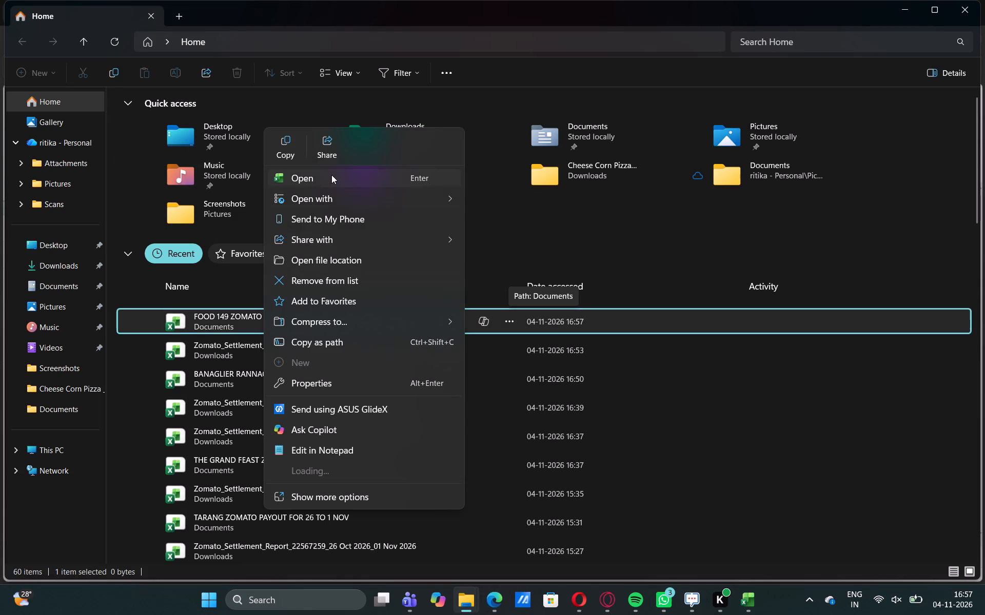
click(326, 141)
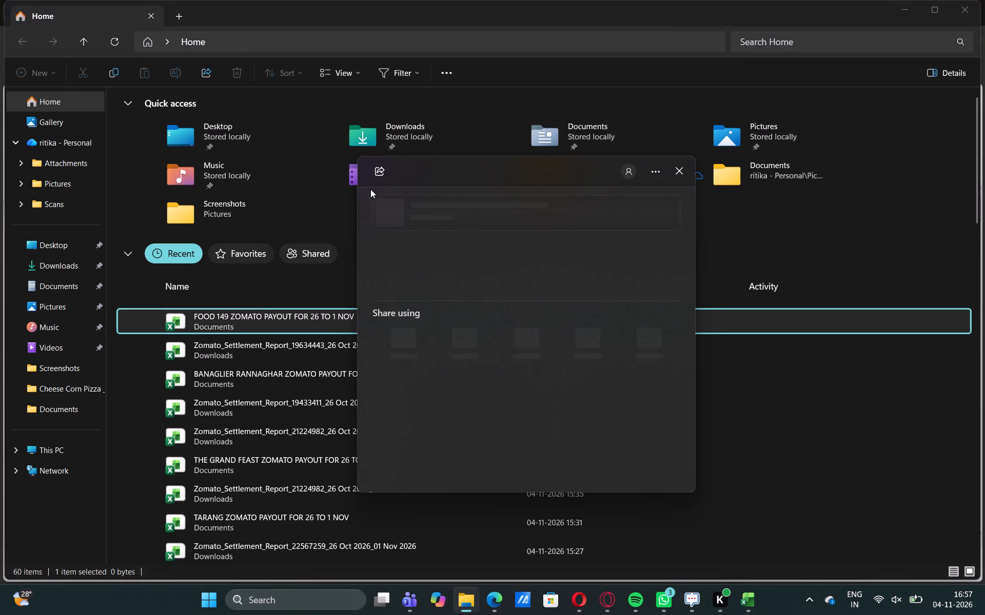
click(463, 363)
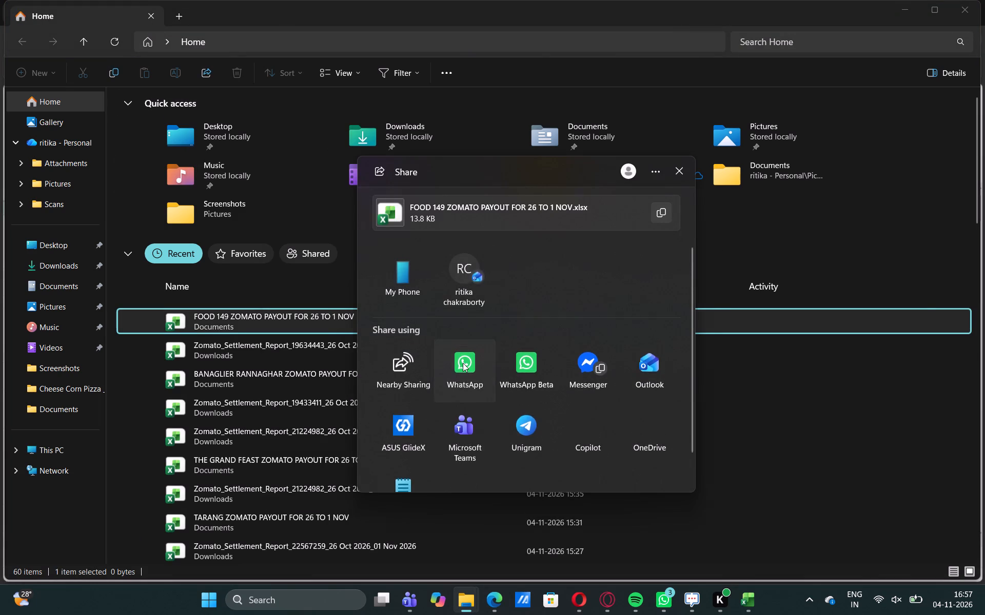
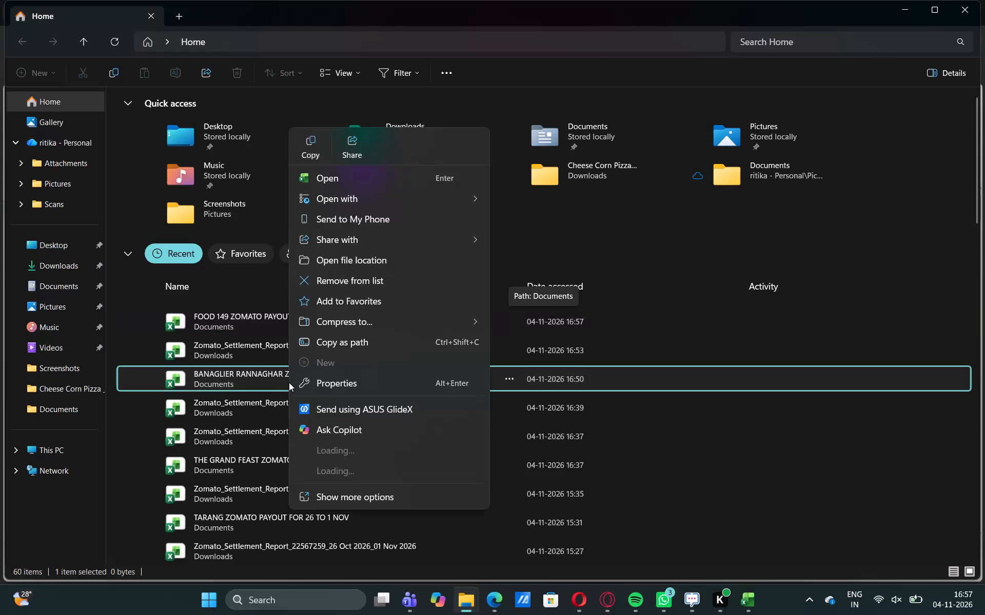
Share the BANAGLIER RANNAGHAR ZOMATO PAYOUT FOR 26 TO 1 NOV workbook using WhatsApp.
click(350, 137)
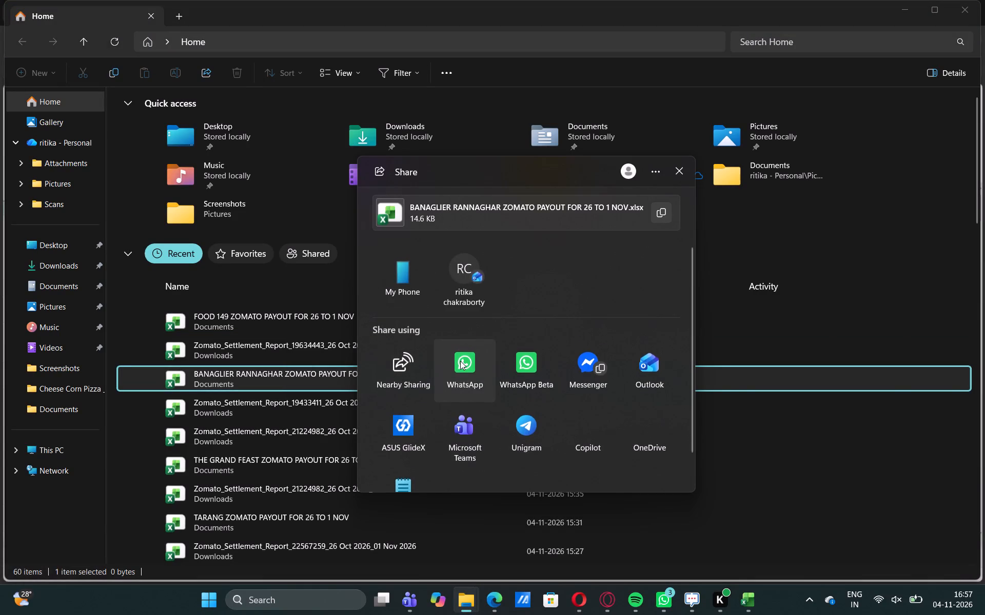
click(460, 361)
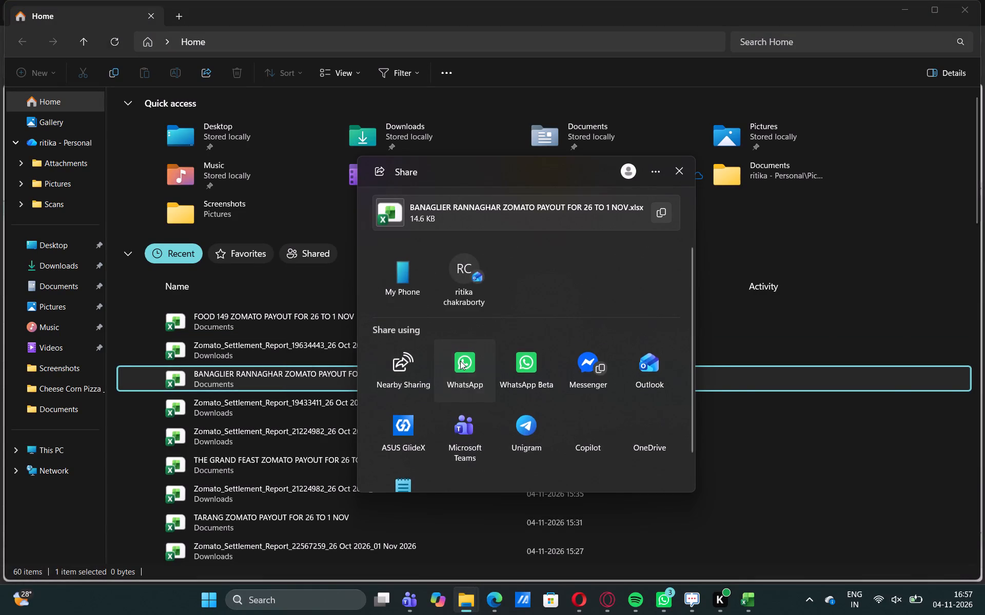
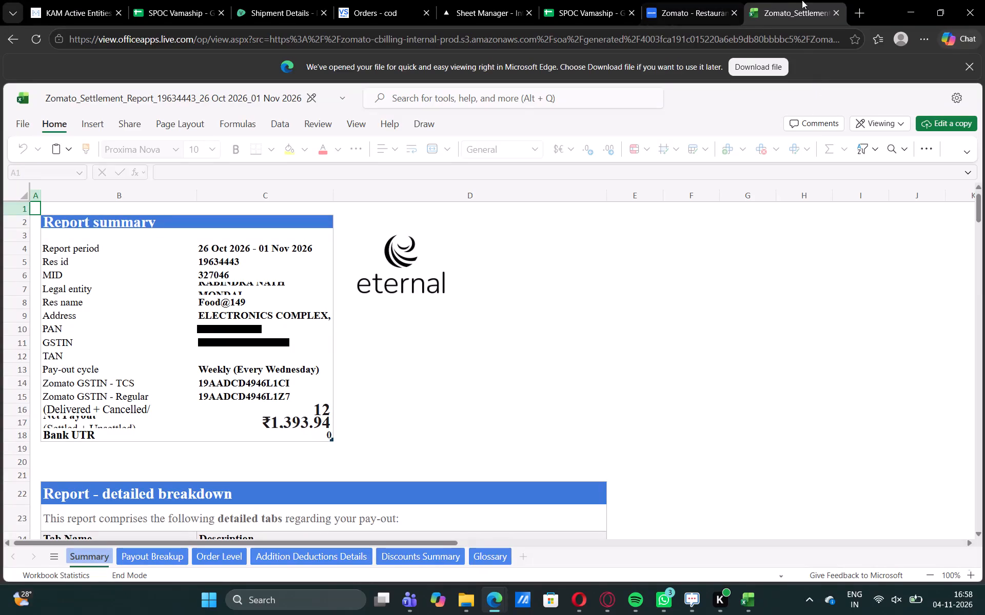
Close the open Food@149 settlement report, search the restaurants for Kolkata and show the Zomato payouts for Kolkata@99.
click(835, 9)
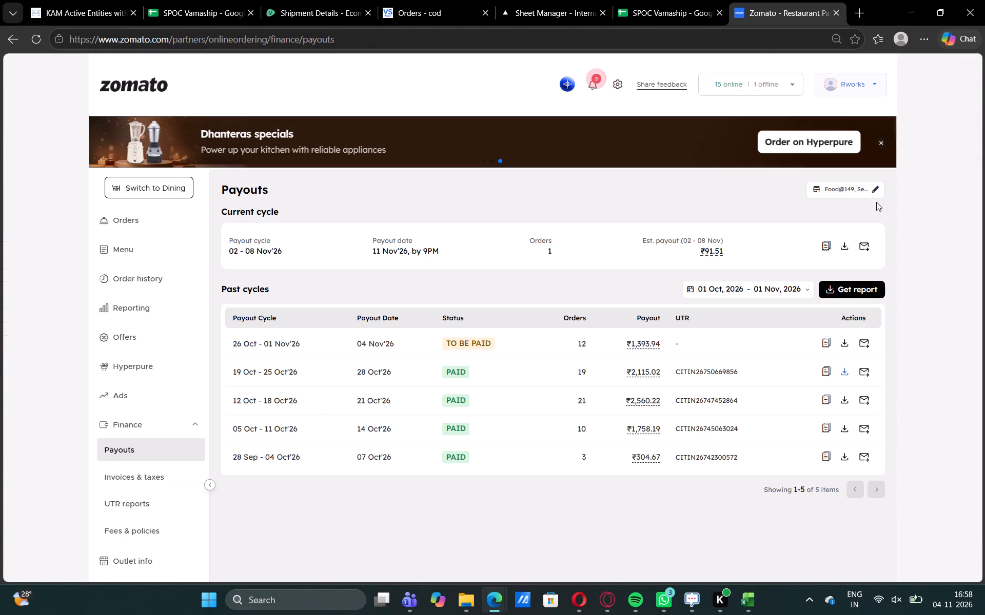
click(873, 189)
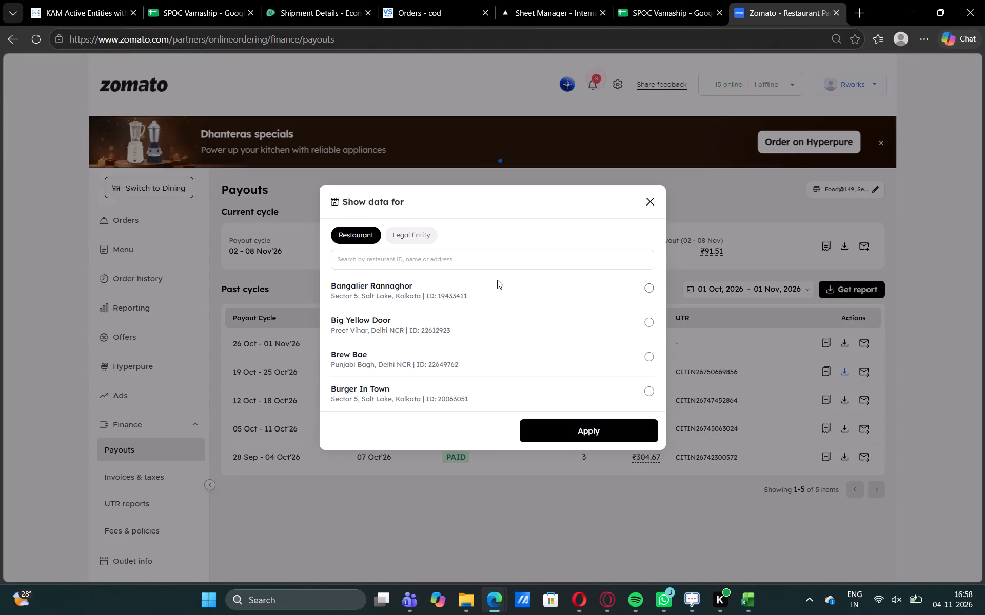
click(493, 263)
text(KO)
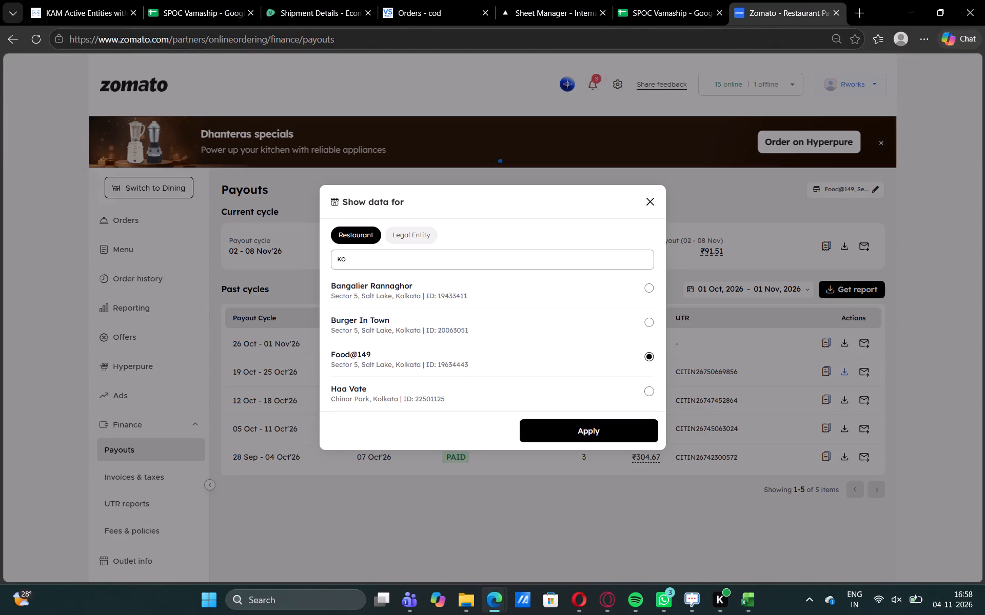
key(k)
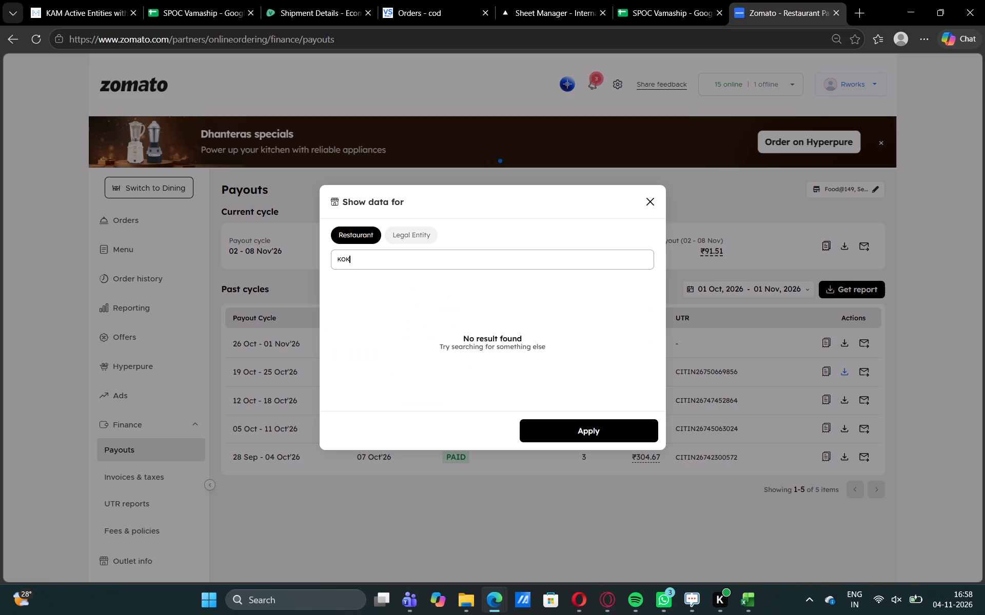
key(BackSpace)
key(l)
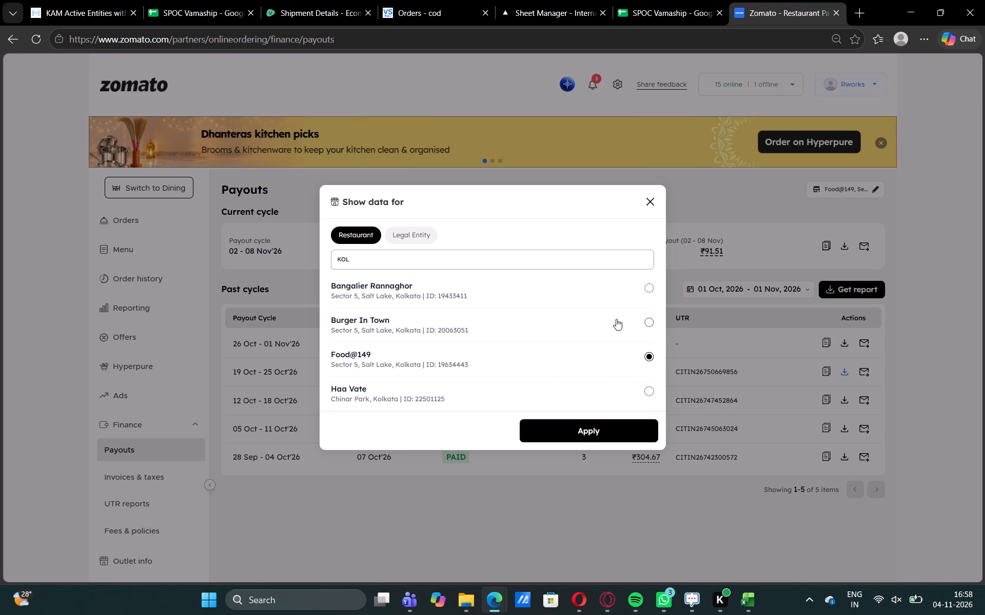
key(BackSpace)
key(BackSpace)
text(olkata)
key(space)
key(Return)
drag(559, 314, 530, 383)
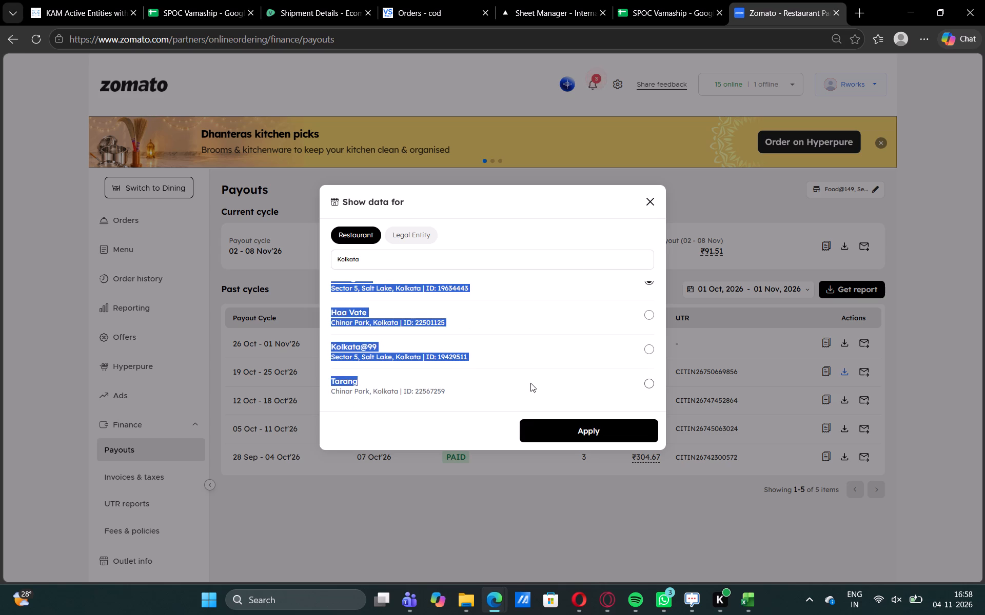
click(649, 345)
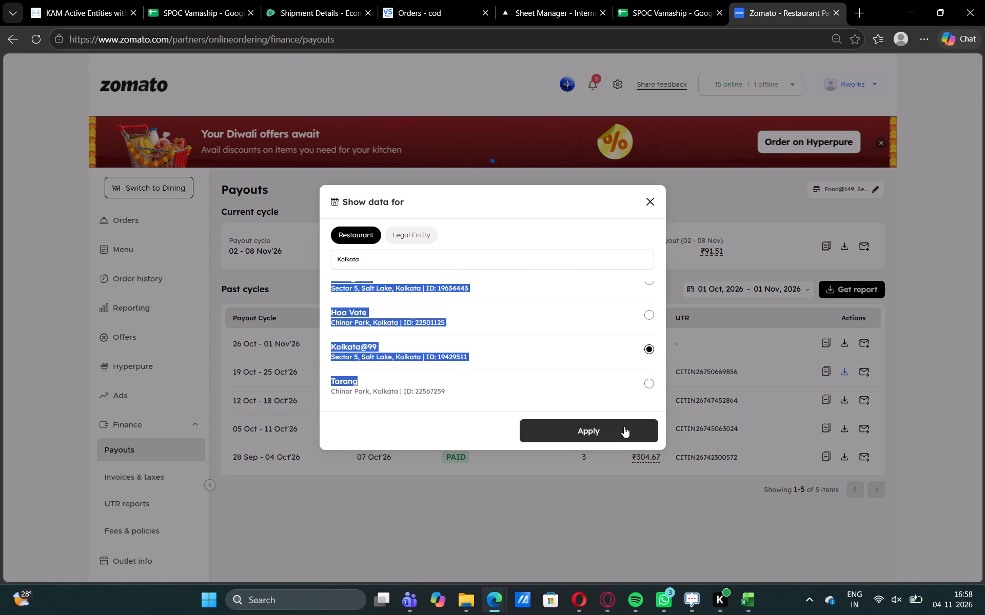
click(624, 426)
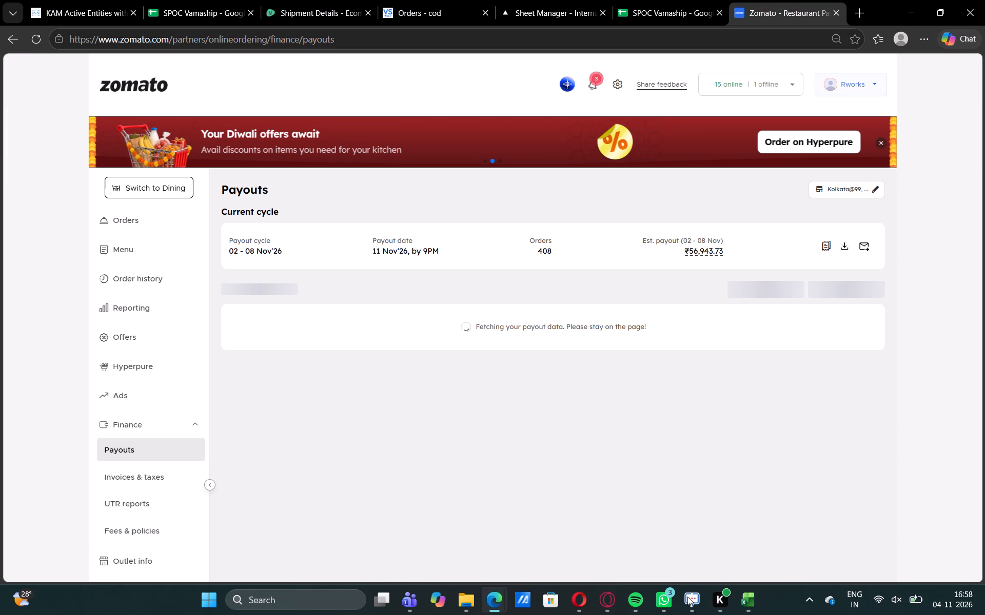
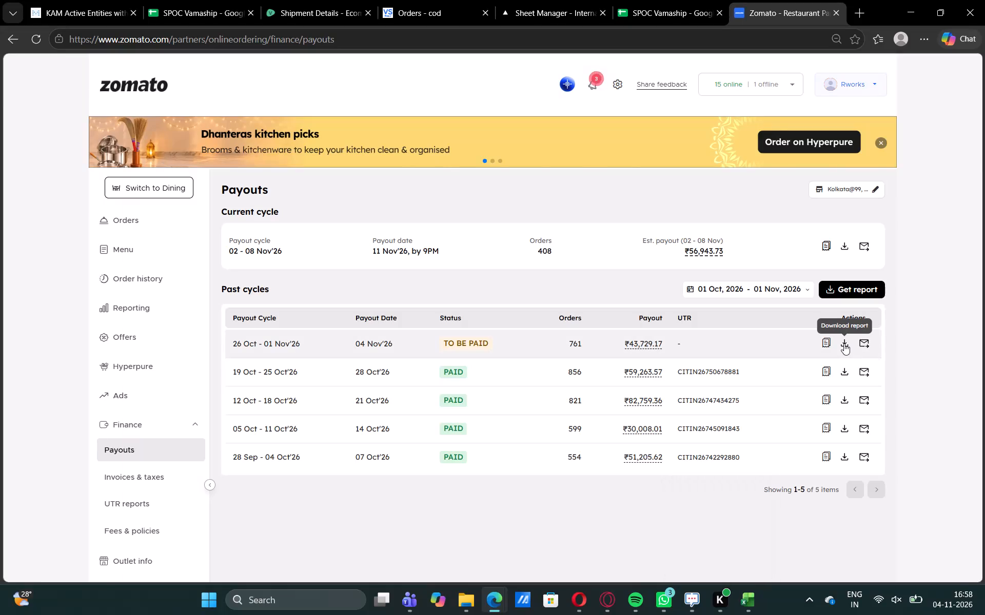
Download the Kolkata@99 settlement report for 26 Oct - 01 Nov'26 and open it in Excel at the Payout Breakup sheet.
click(844, 343)
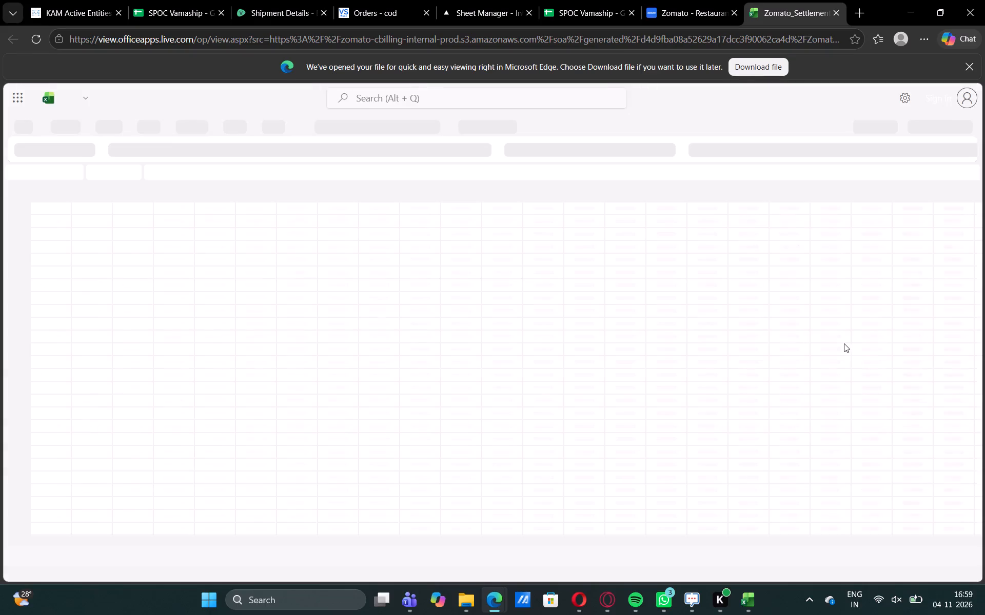
click(757, 63)
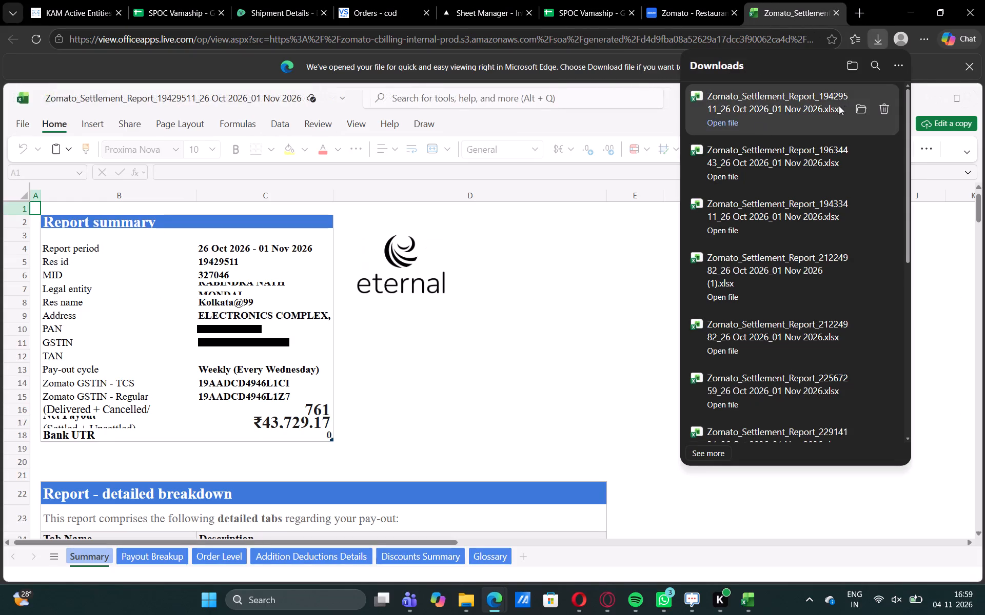
click(860, 107)
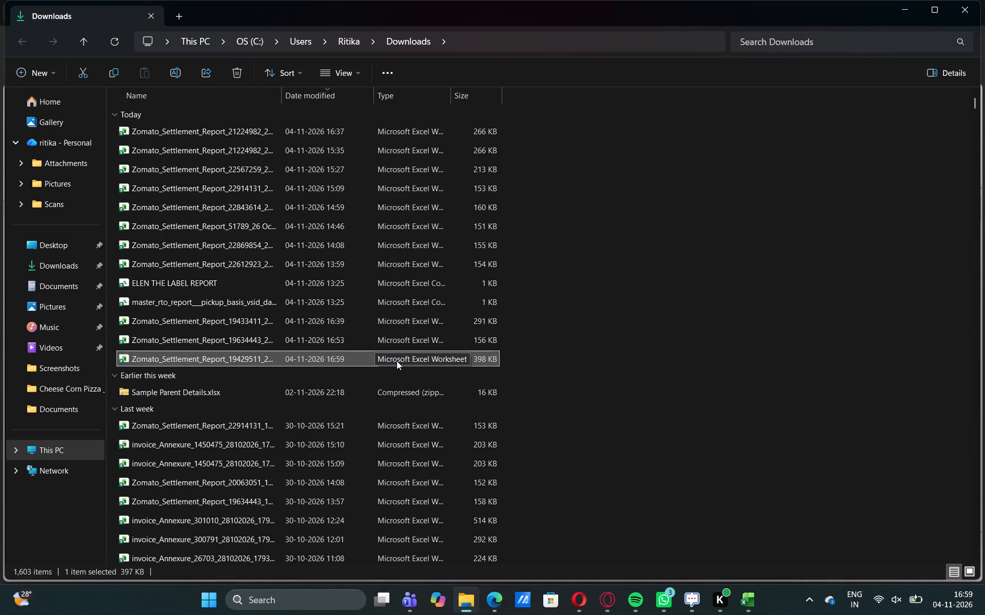
double_click(345, 361)
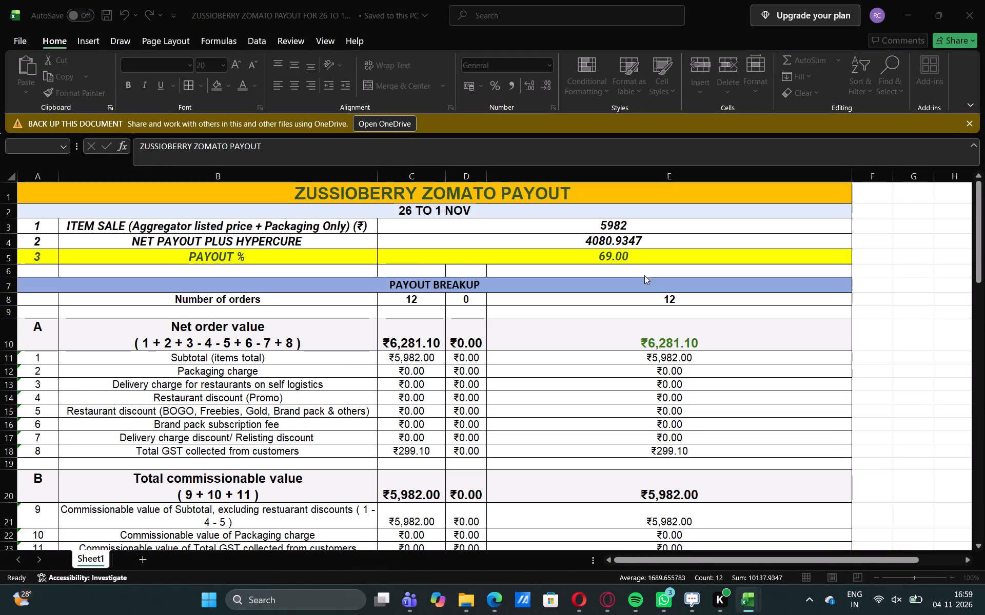
click(525, 63)
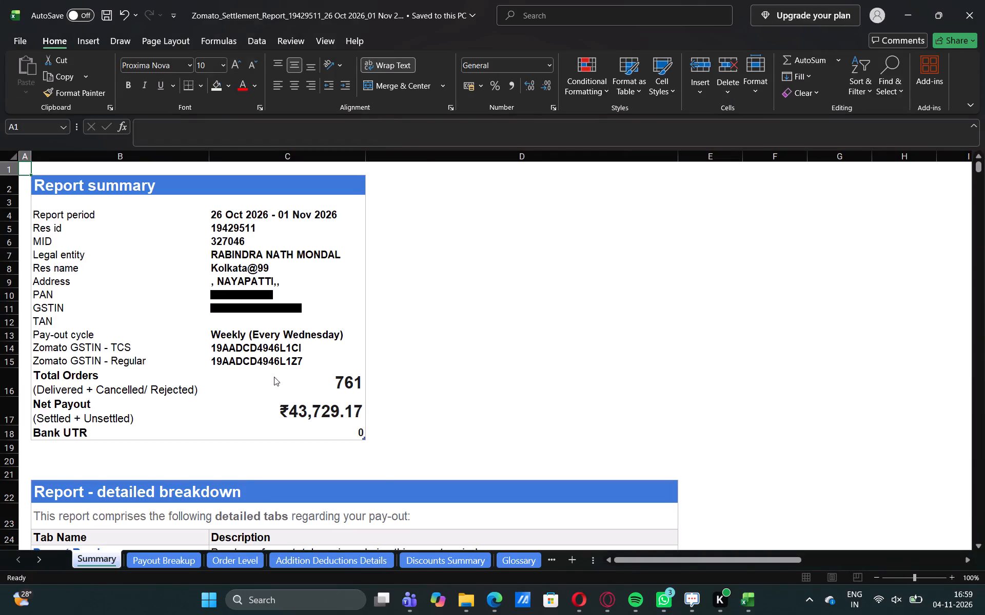
click(178, 568)
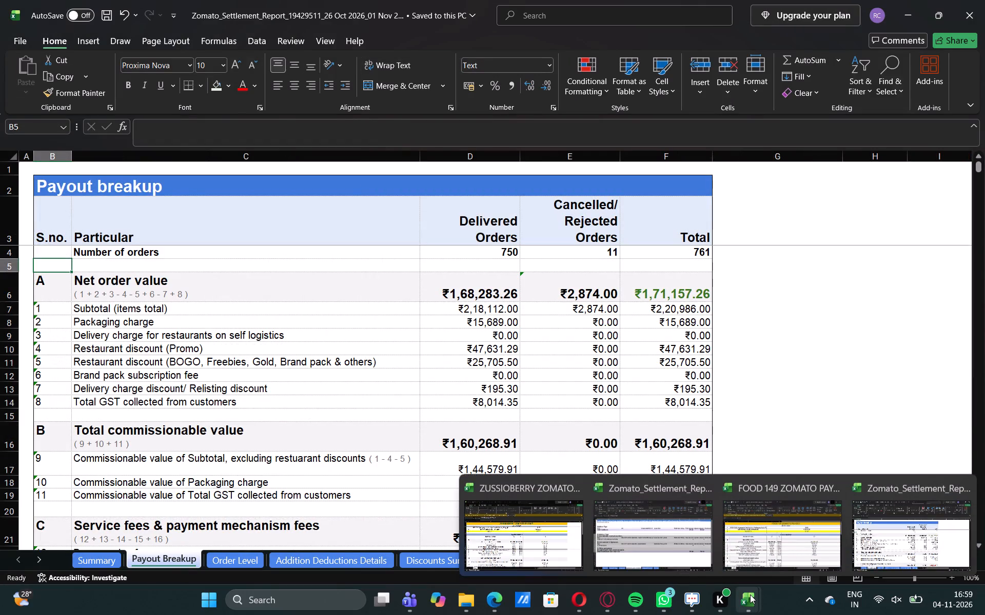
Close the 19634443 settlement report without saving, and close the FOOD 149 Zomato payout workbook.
click(702, 488)
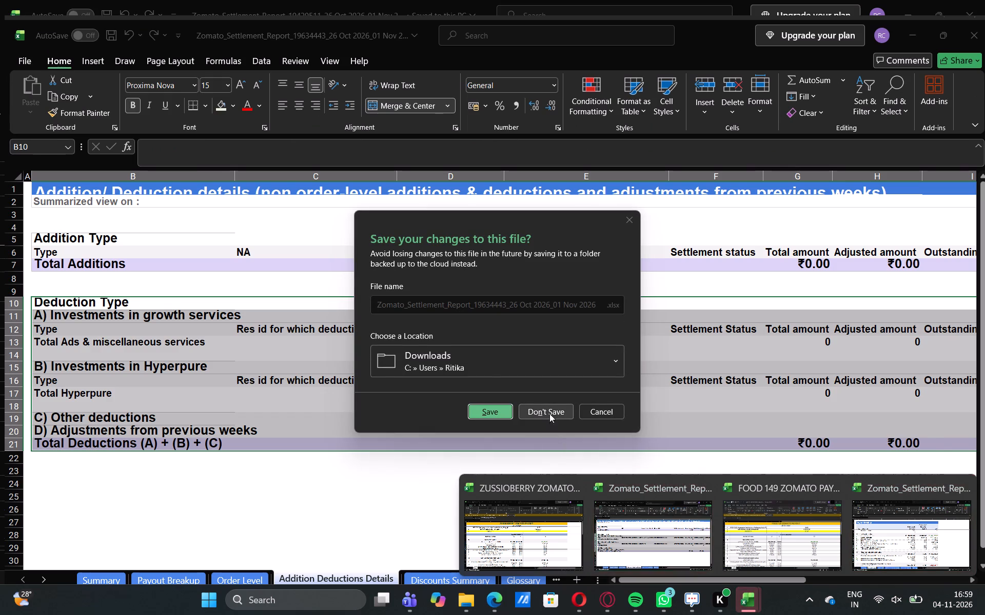
click(549, 412)
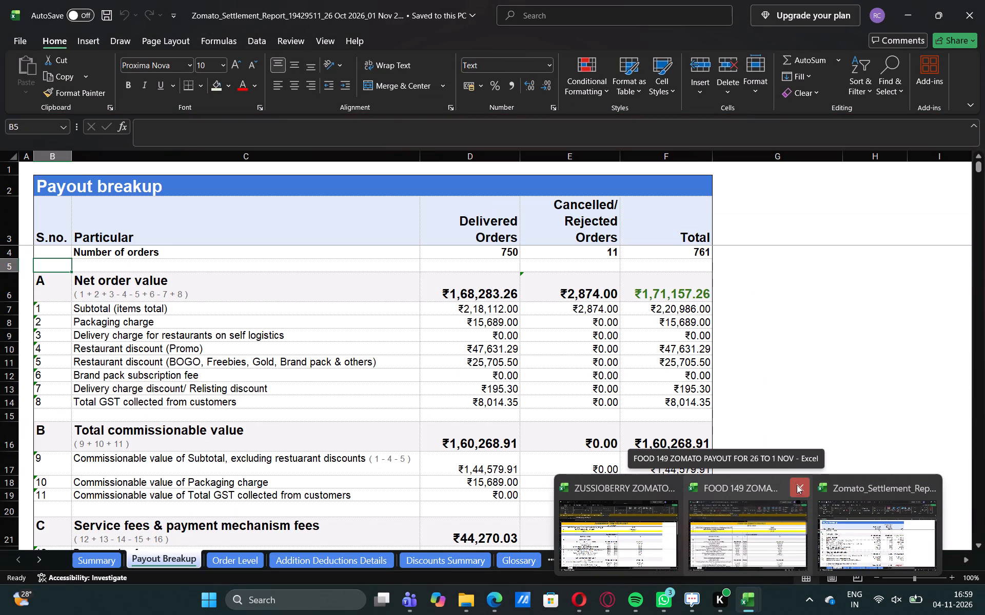
click(797, 488)
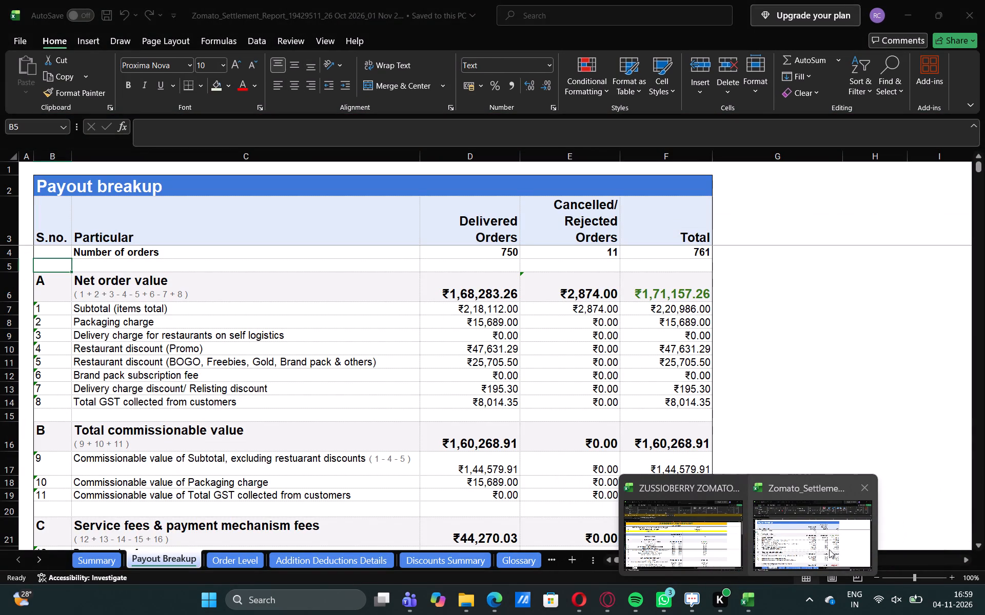
Create a blank workbook and copy rows 1 to 8 of the Zussioberry payout workbook into it from cell A1.
right_click(747, 590)
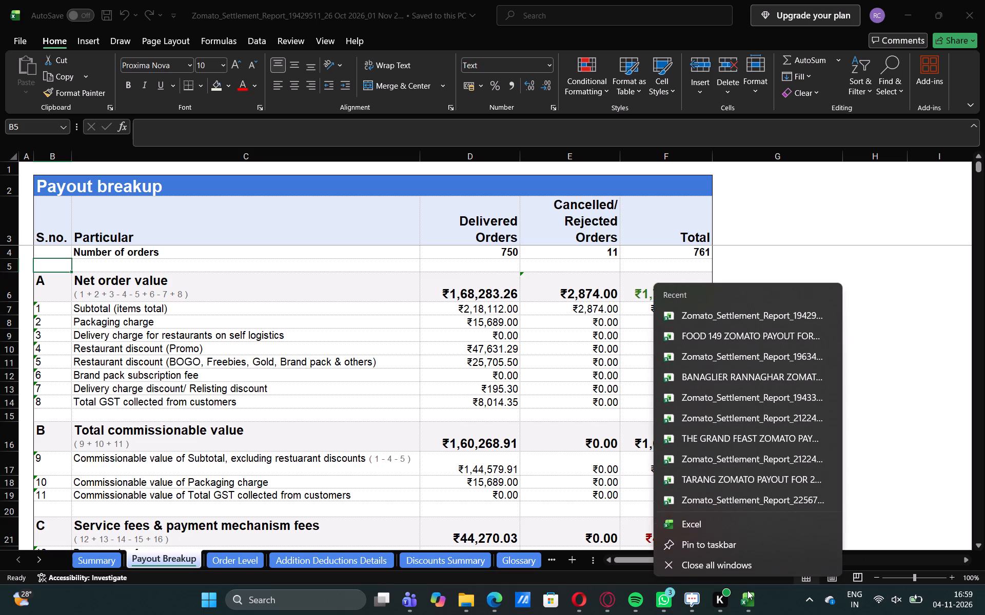
click(712, 521)
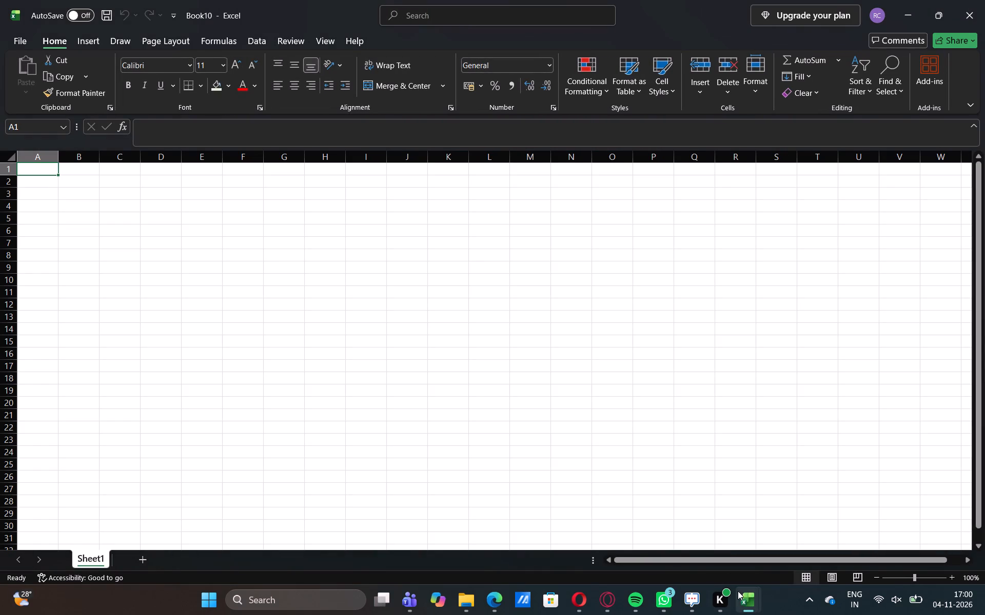
click(607, 521)
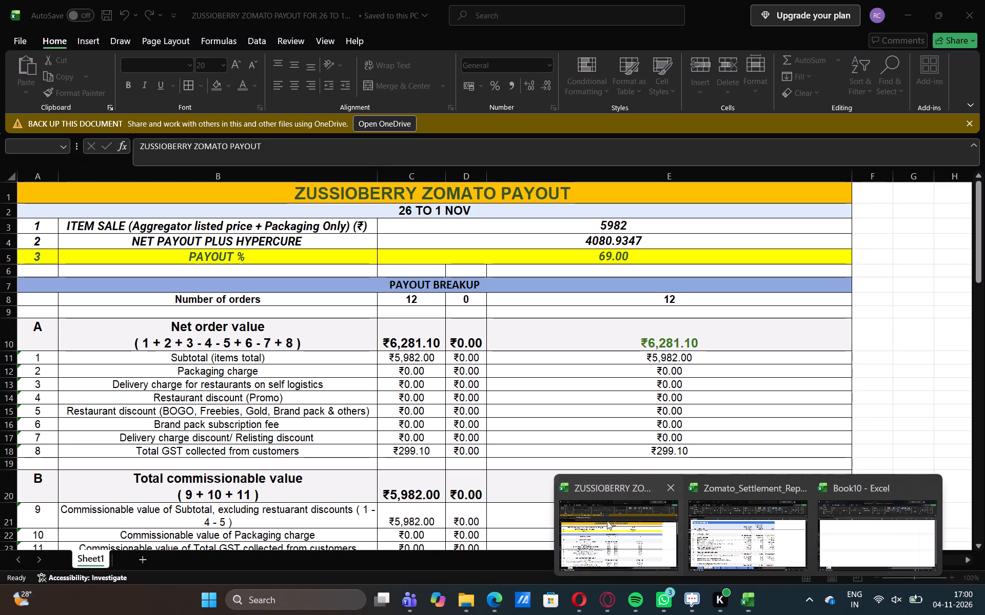
click(66, 193)
drag(47, 194, 61, 293)
key(ctrl+c)
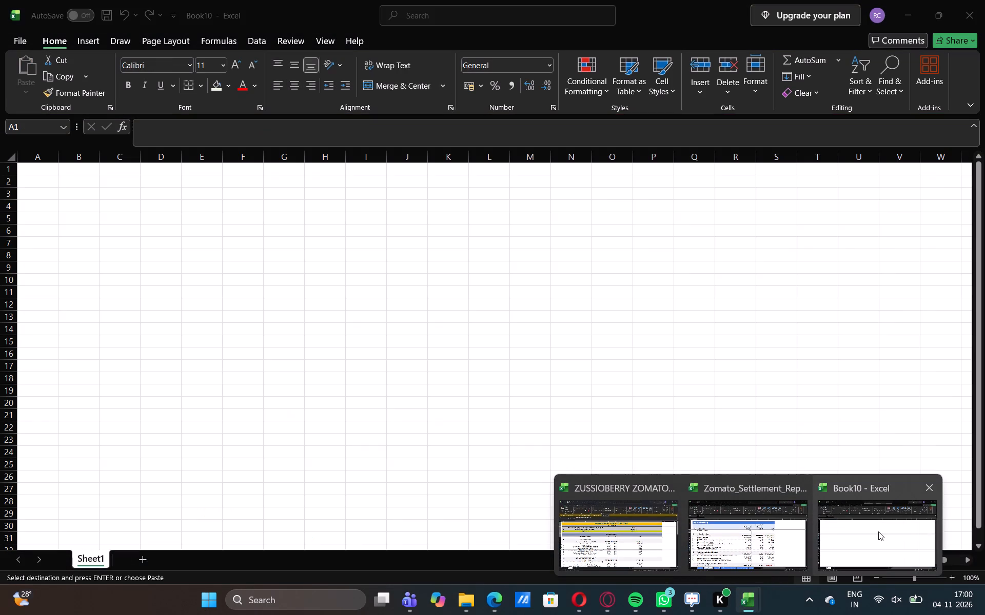
click(878, 531)
click(50, 168)
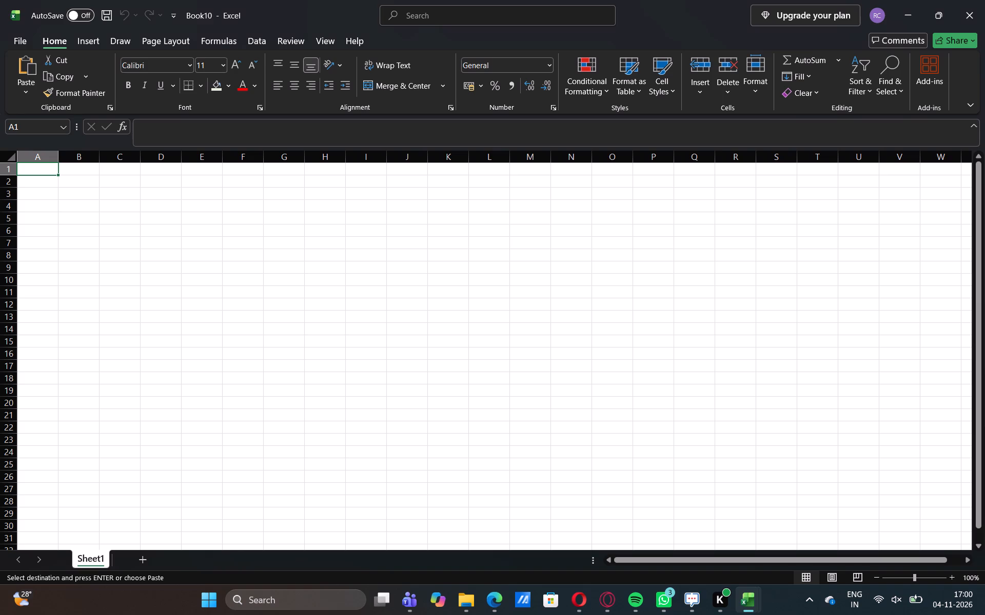
key(ctrl+v)
click(274, 254)
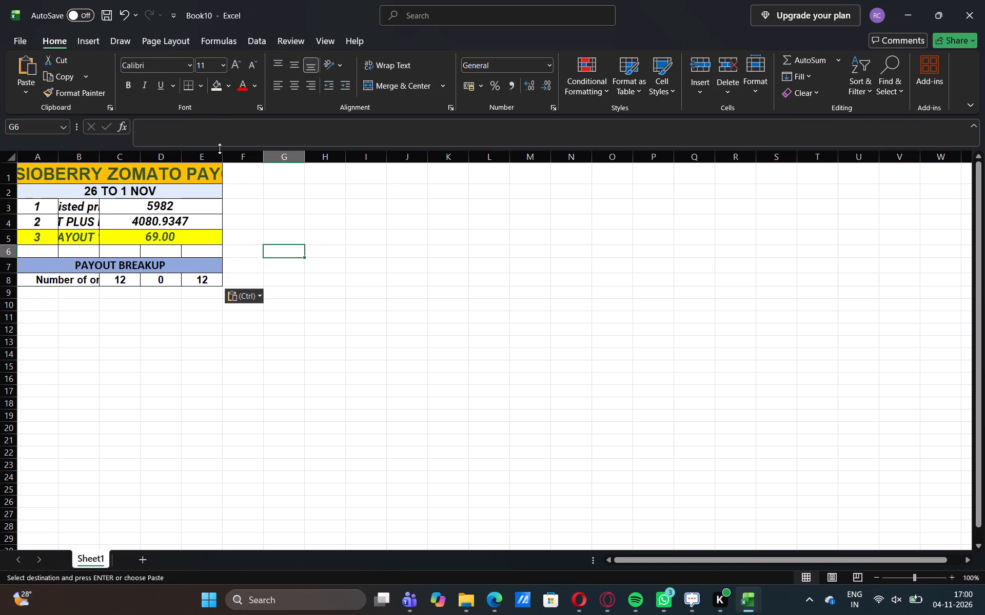
Widen columns E and B of the new workbook so the summary labels and title fit.
drag(222, 152, 539, 163)
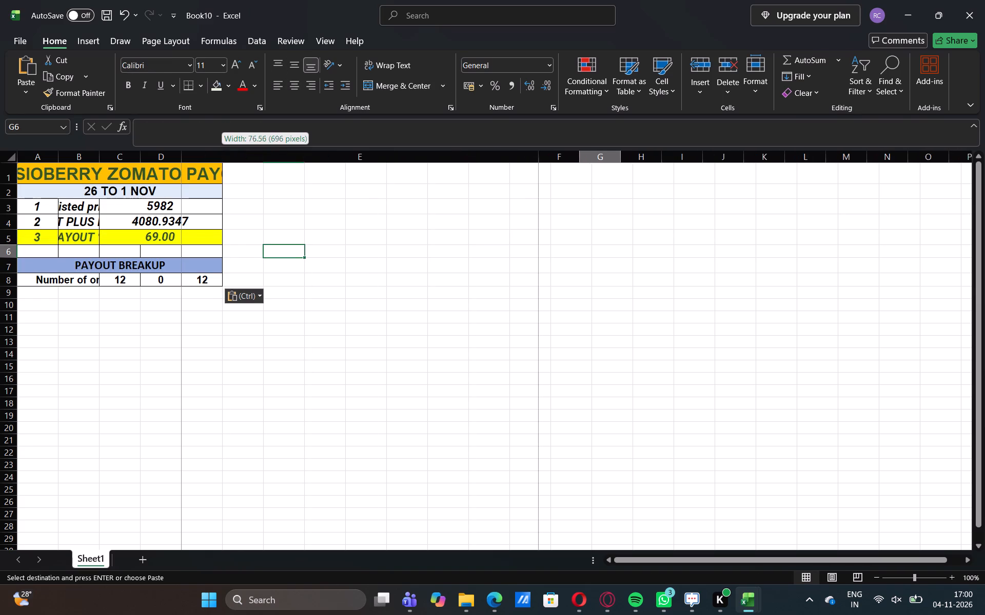
drag(539, 163, 550, 171)
drag(97, 157, 218, 151)
drag(216, 151, 281, 149)
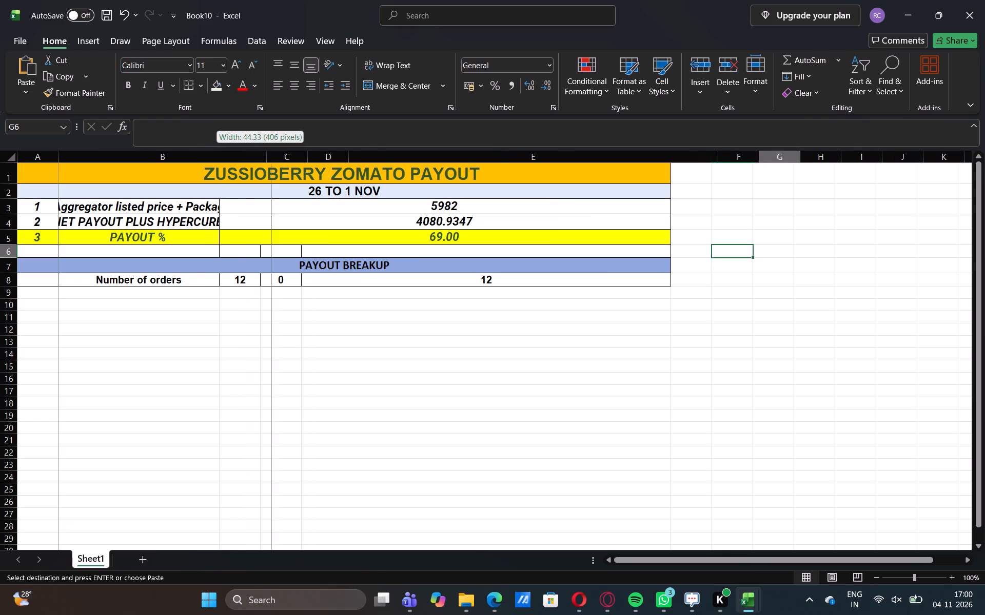
drag(281, 149, 335, 142)
drag(338, 154, 377, 157)
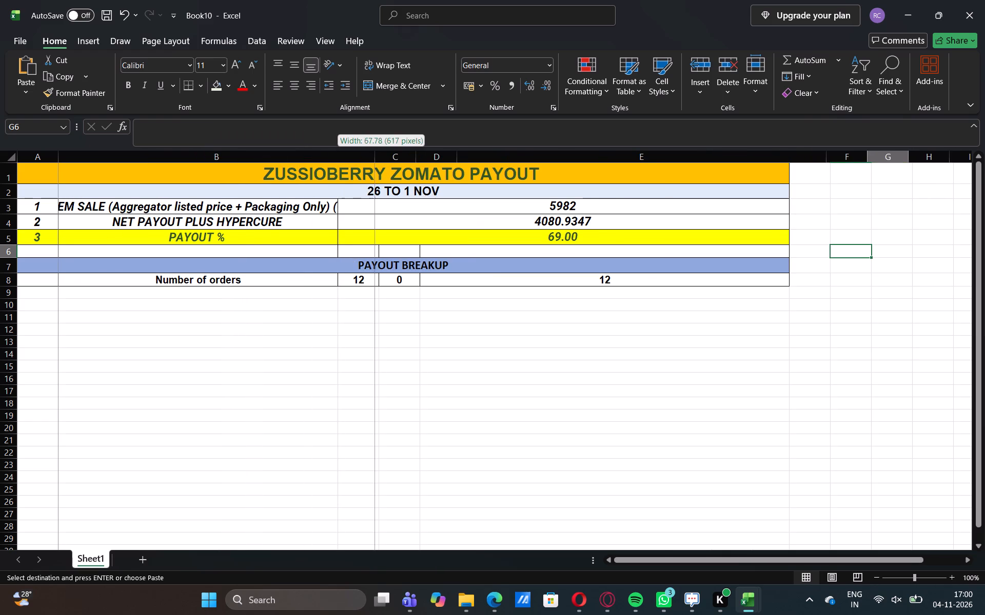
drag(377, 157, 379, 156)
Replace the title in row 1 with KOLKATA 99 ZOMATO PAYOUT.
click(353, 173)
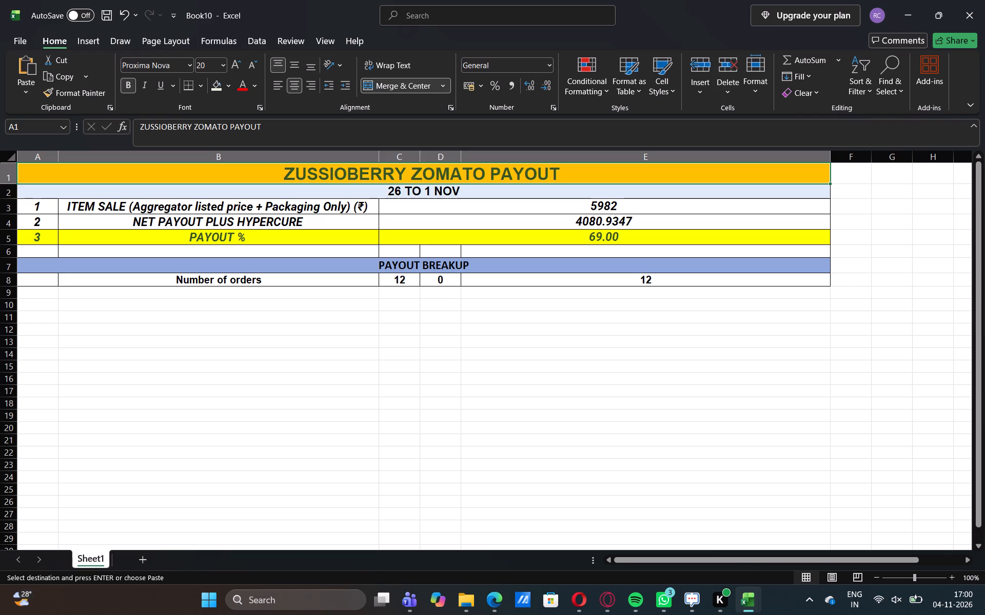
key(BackSpace)
text(ko)
key(BackSpace)
key(BackSpace)
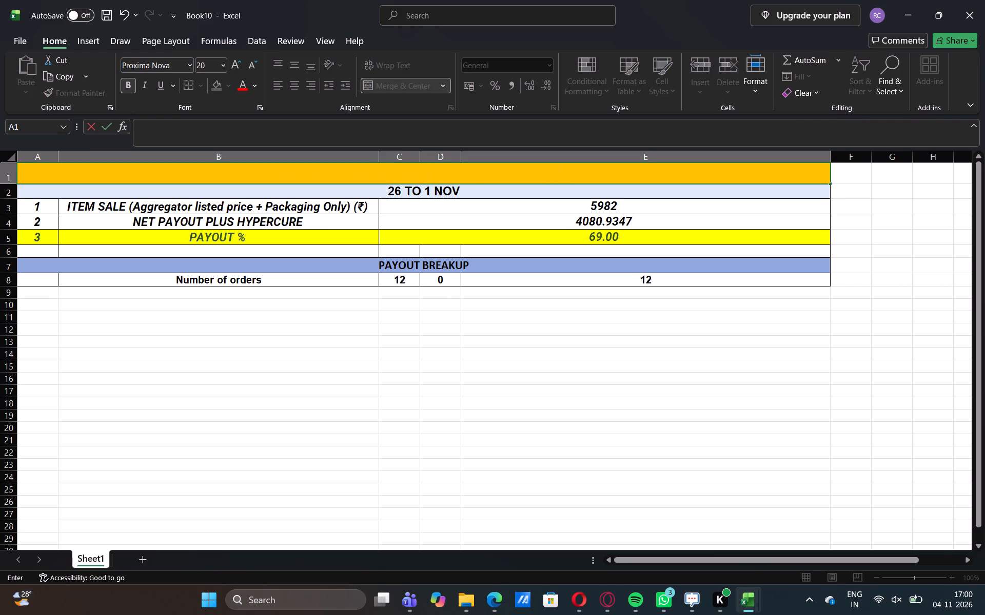
text(KOLKATA 99 ZOMATO PAYOUT)
key(space)
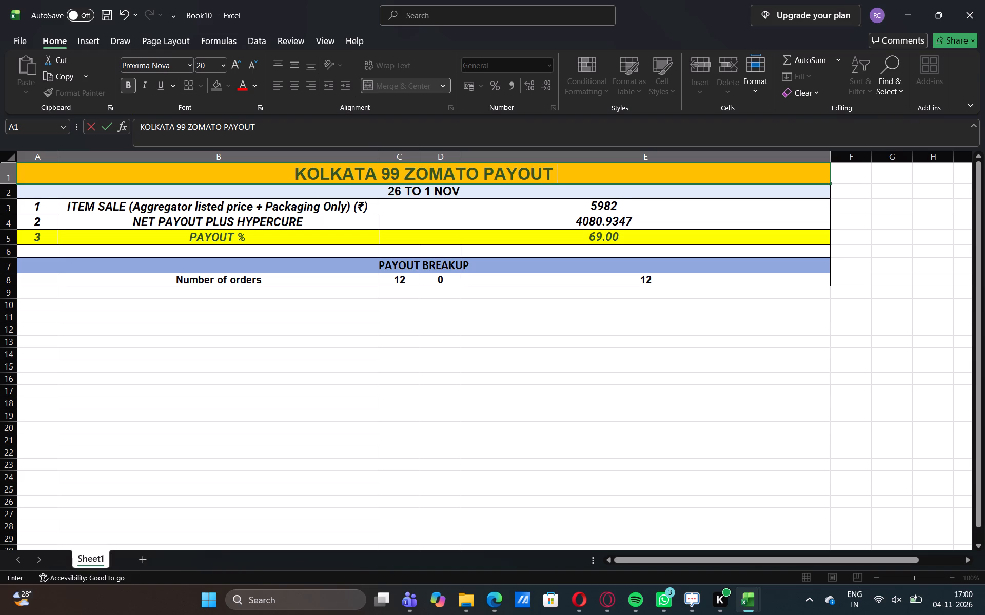
Delete the copied Number of orders row below the PAYOUT BREAKUP heading.
click(13, 284)
right_click(12, 284)
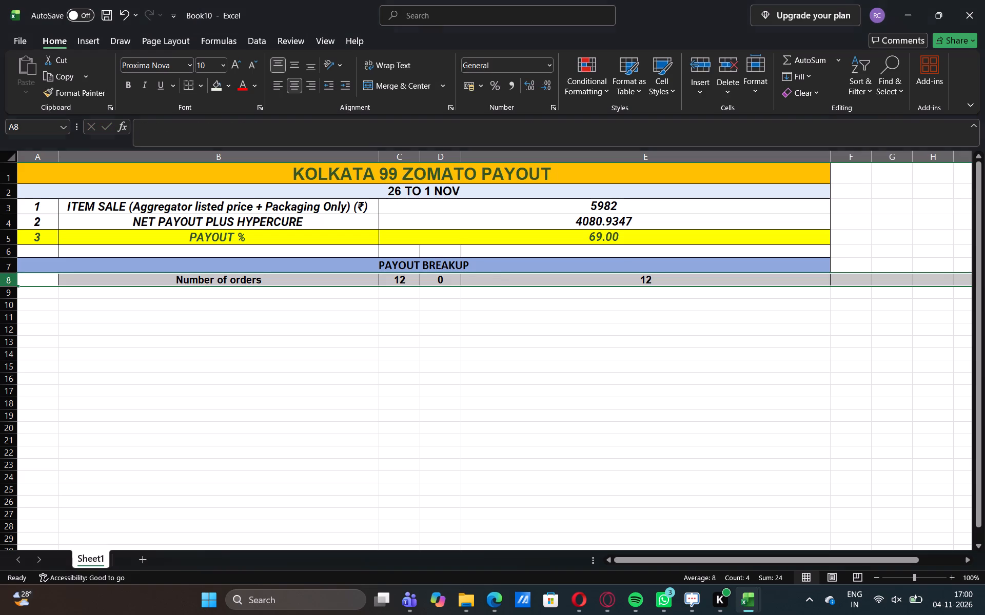
click(56, 430)
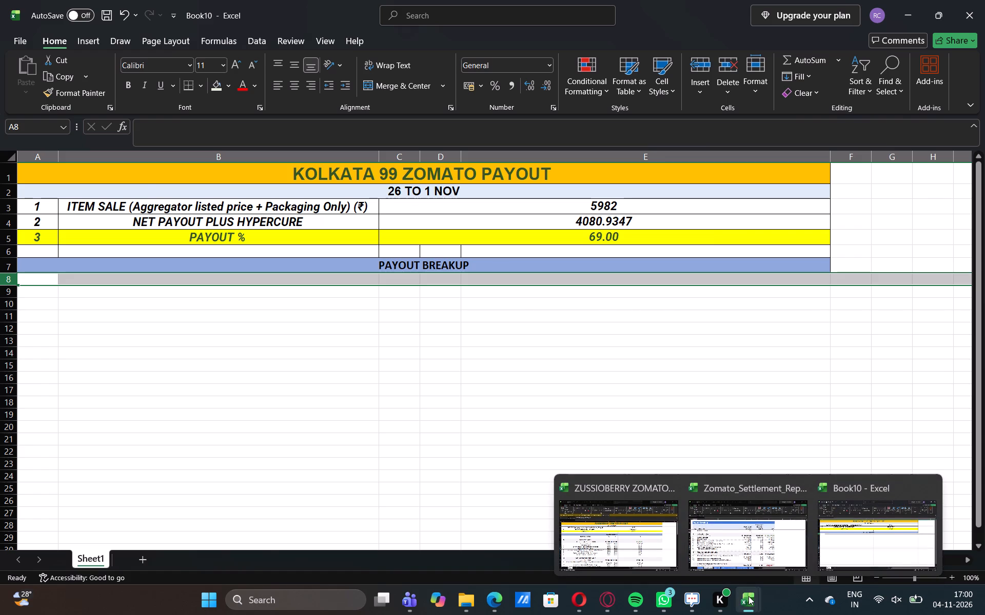
Copy the Kolkata@99 payout breakup from Number of orders through Net Payout and paste it at A8 as values with source formatting.
click(718, 538)
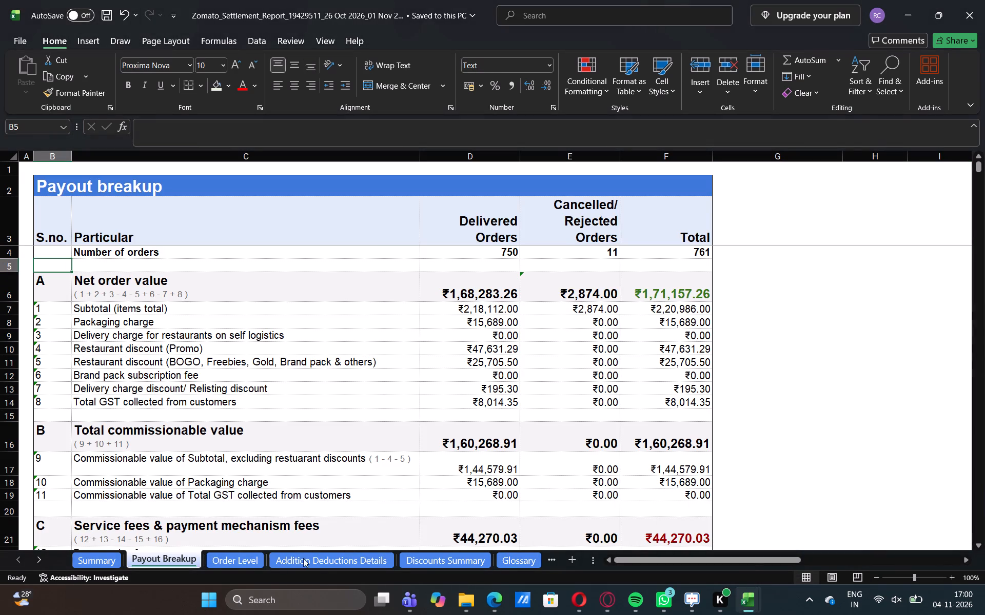
click(61, 252)
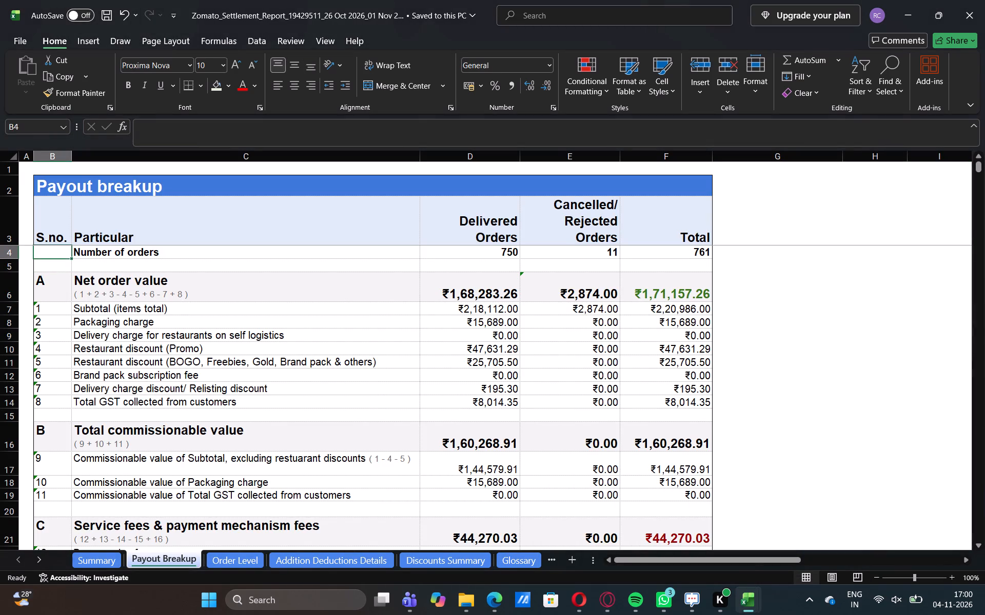
drag(61, 252, 677, 488)
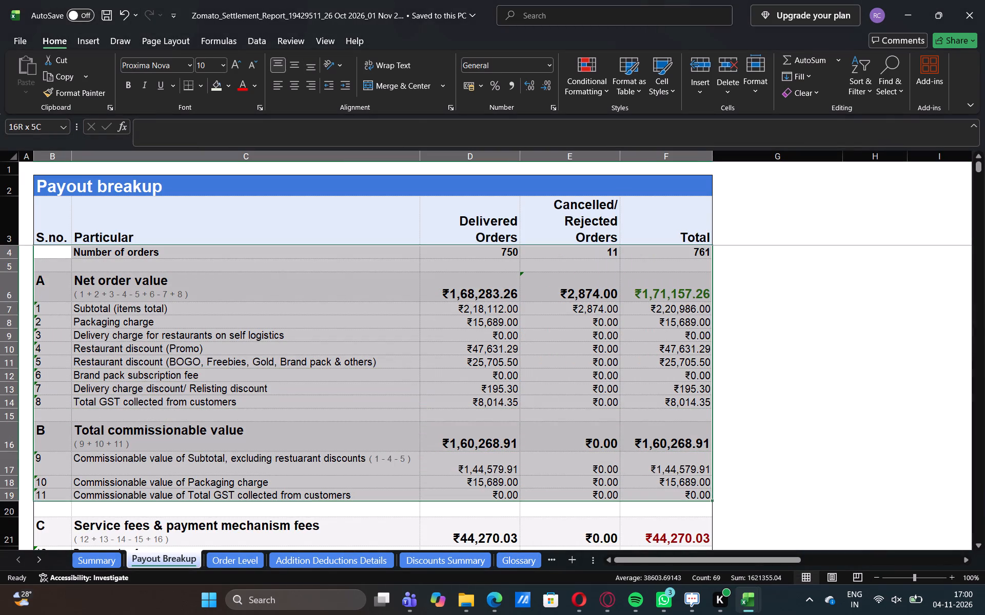
drag(677, 488, 665, 579)
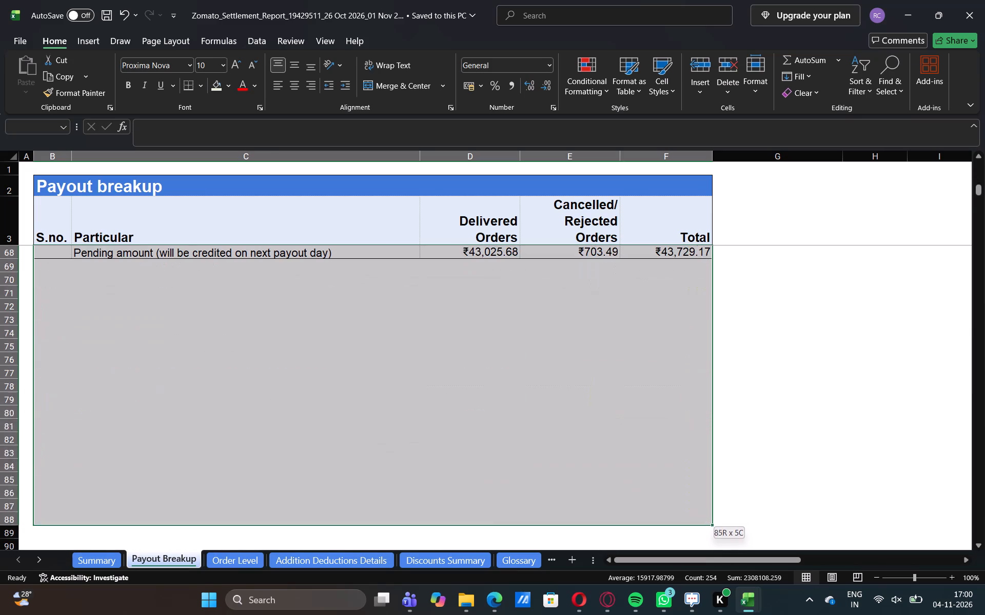
drag(665, 579, 642, 303)
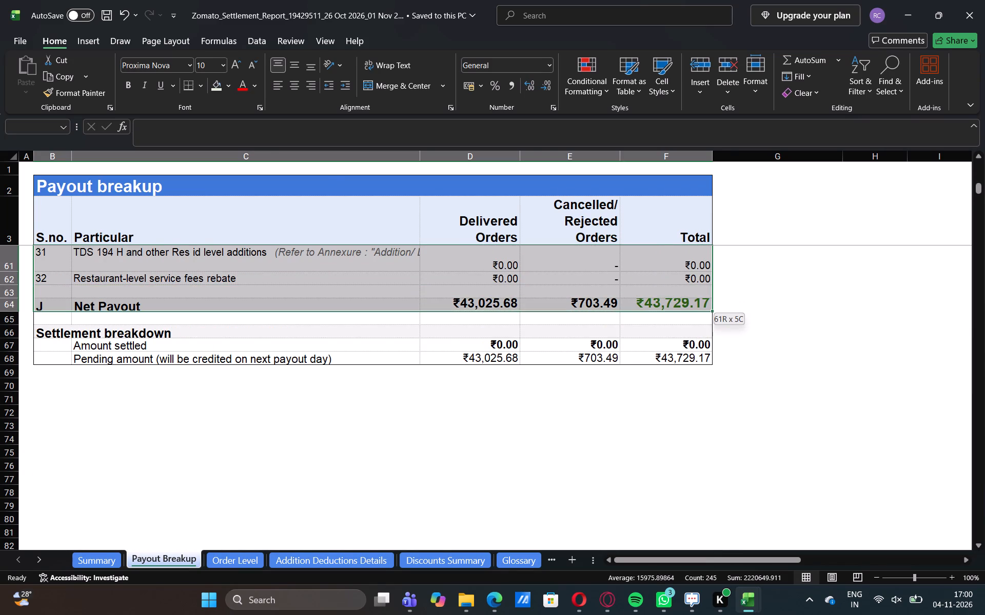
drag(642, 303, 642, 305)
key(ctrl+c)
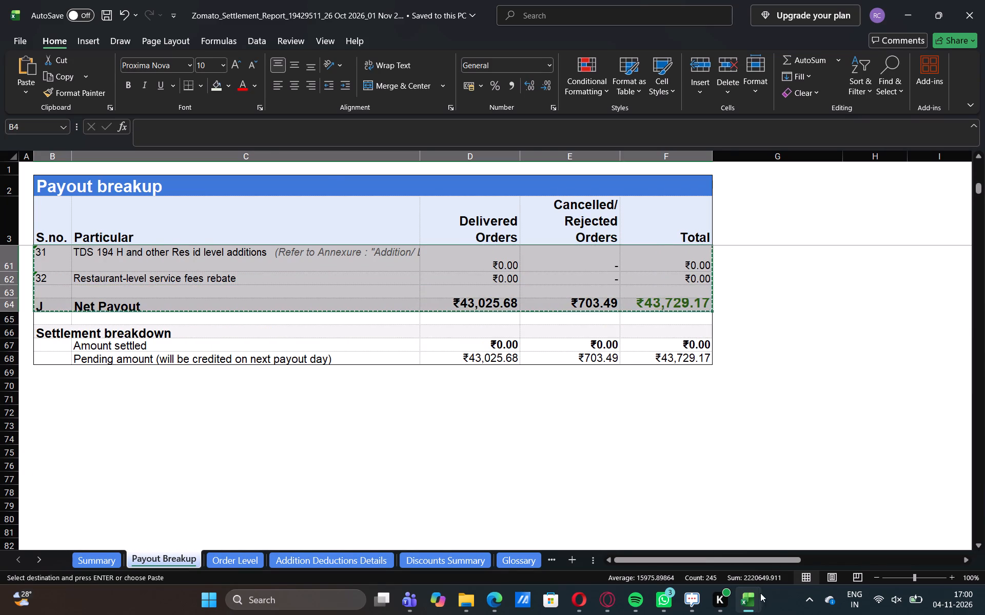
click(846, 540)
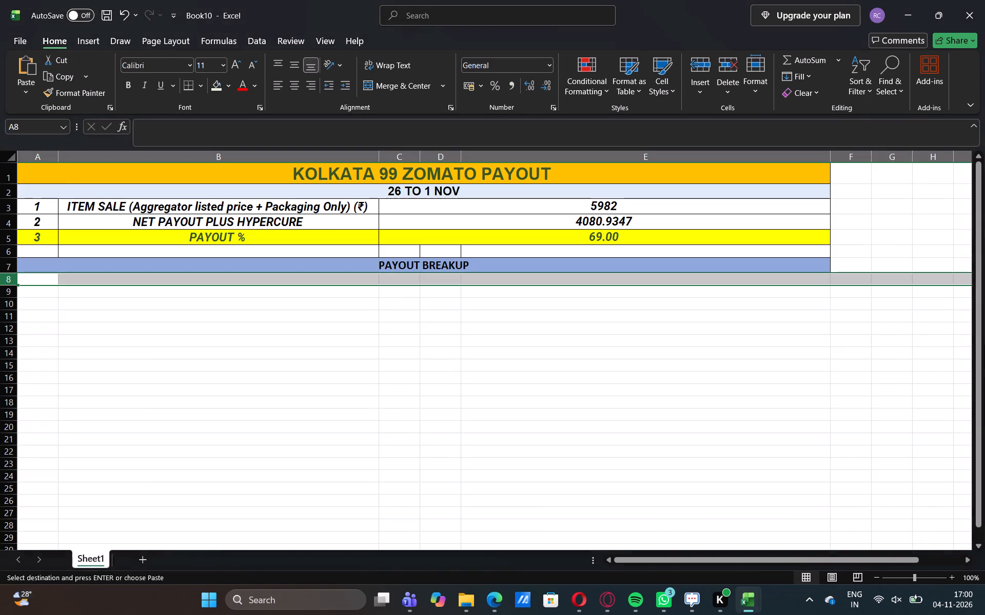
click(43, 282)
key(ctrl+v)
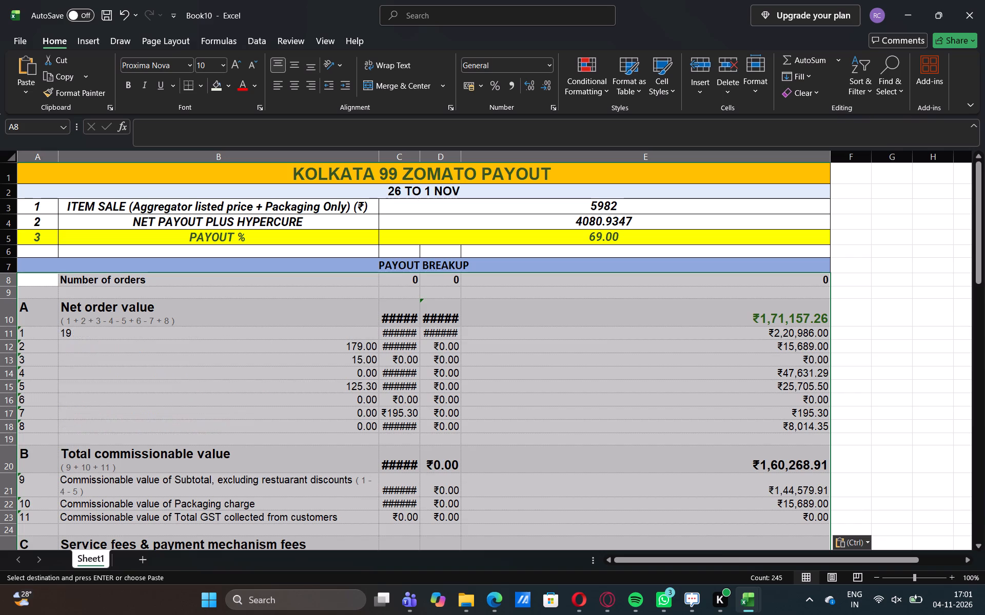
right_click(43, 282)
click(93, 269)
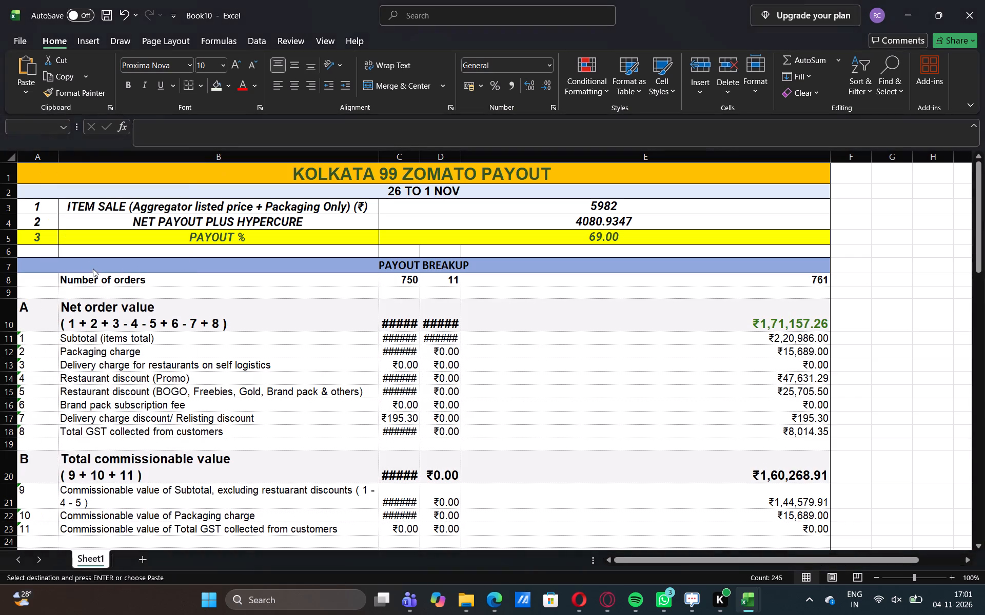
Widen columns C and D so the delivered and cancelled order amounts display in full.
click(472, 304)
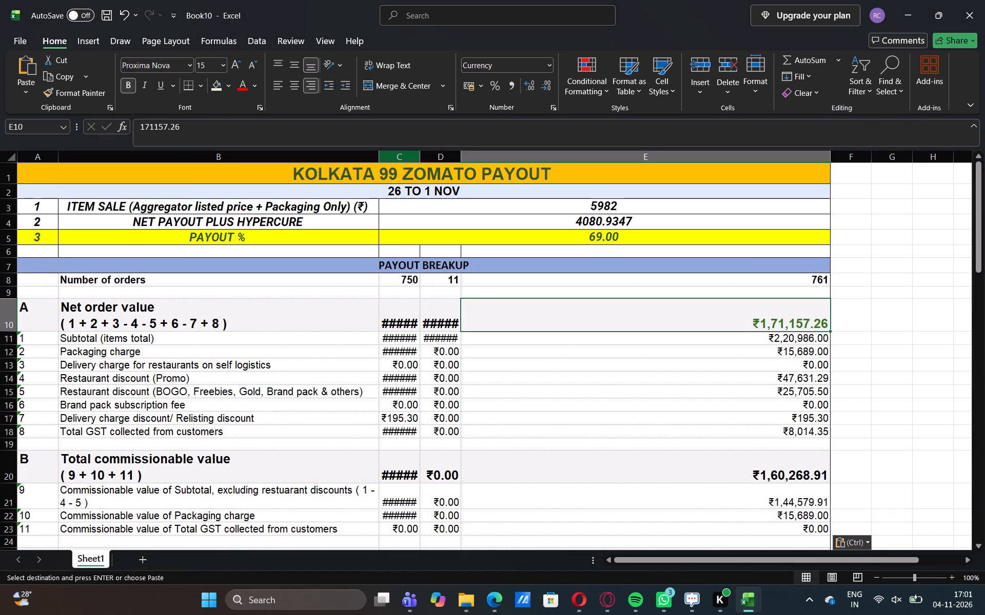
drag(420, 153, 459, 153)
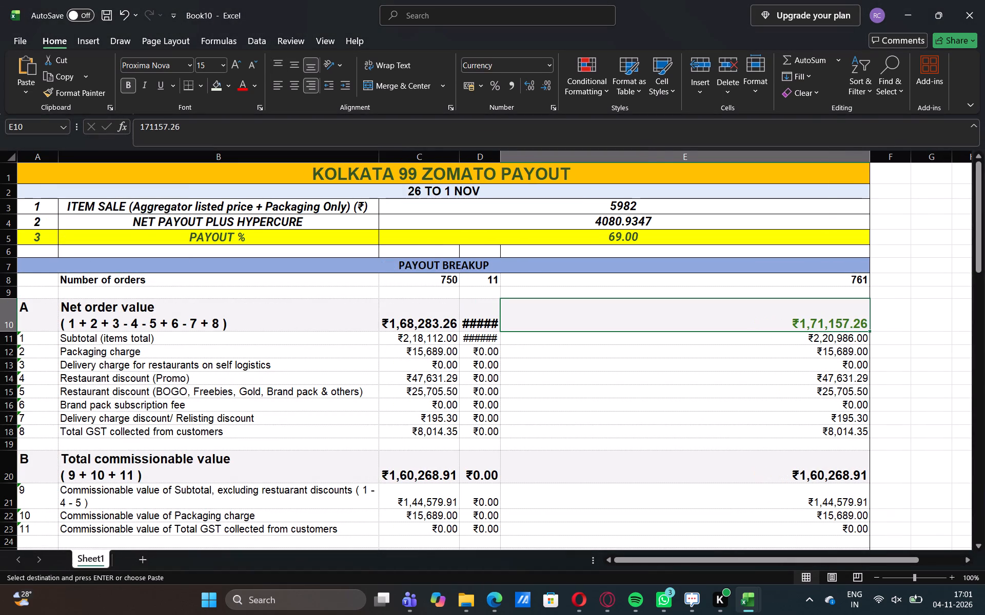
drag(501, 153, 525, 154)
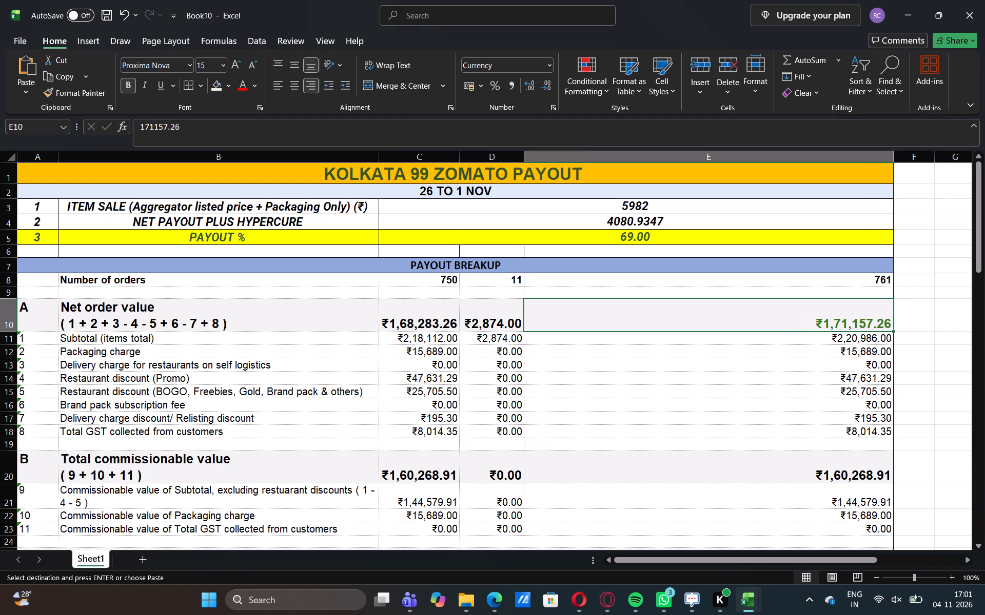
Centre-align the whole sheet content horizontally, from the title in row 1 down to the Net Payout row.
click(102, 173)
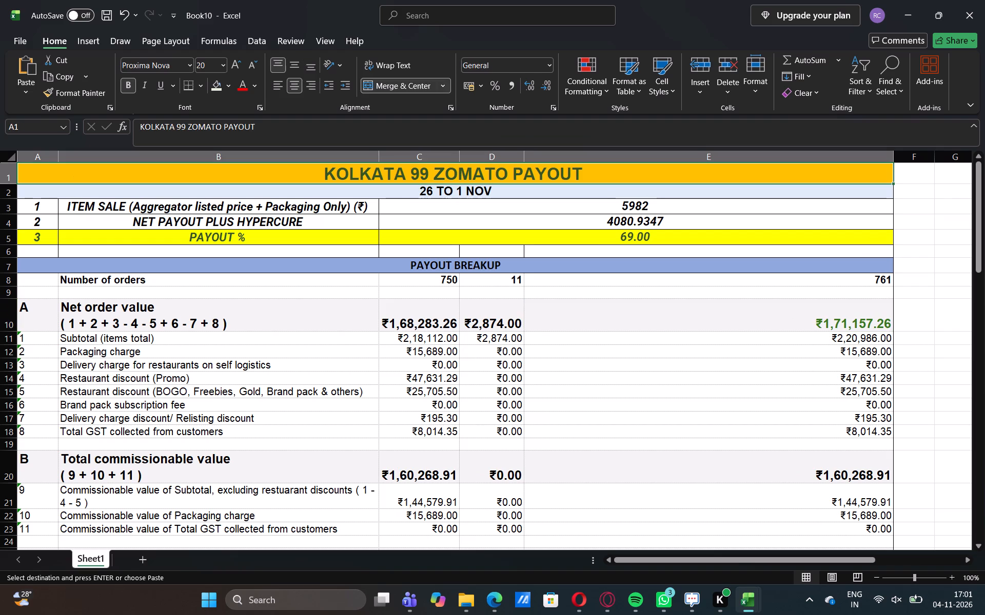
drag(102, 173, 135, 614)
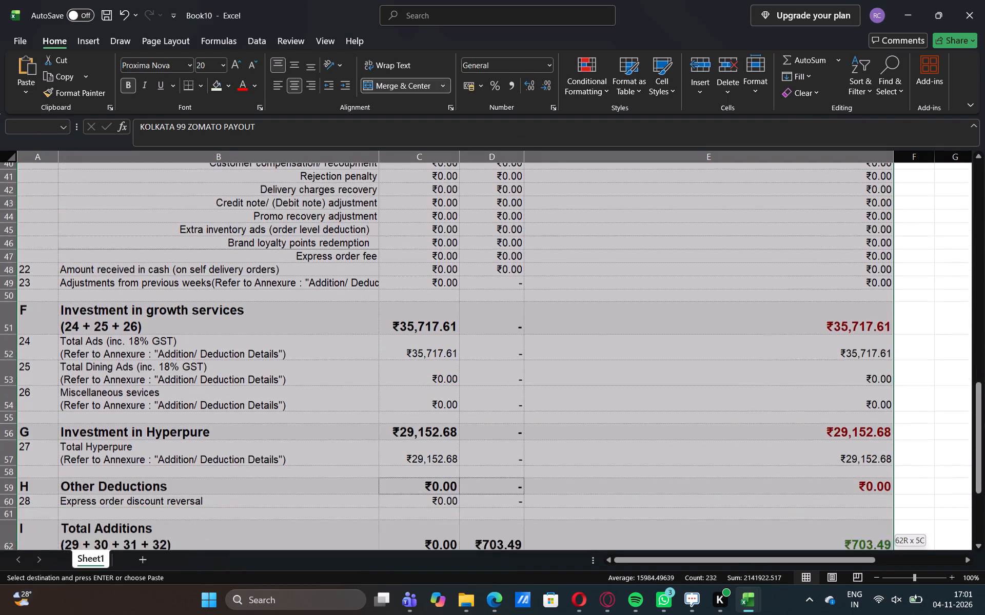
drag(135, 614, 150, 500)
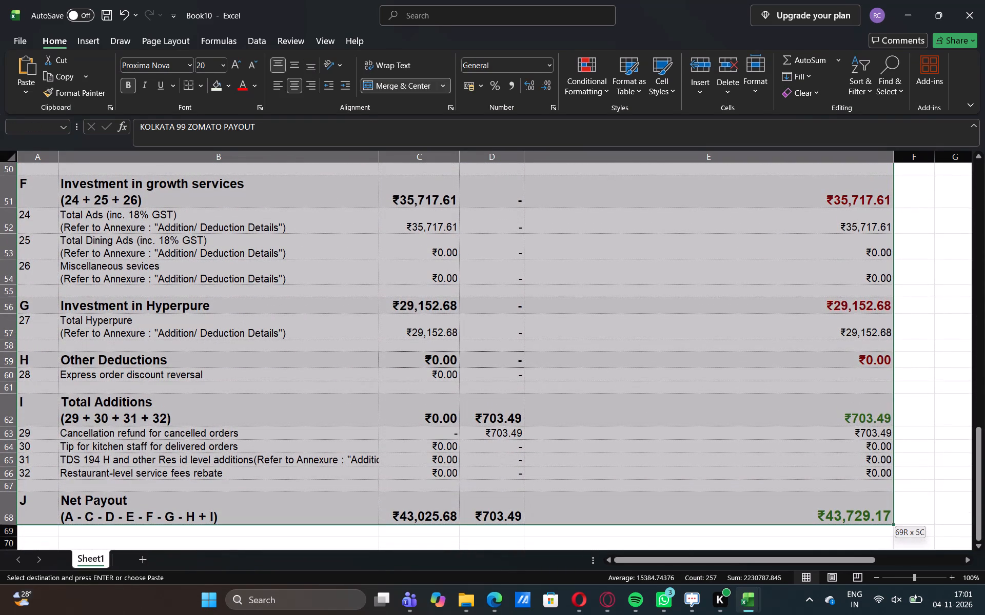
drag(150, 500, 150, 505)
click(289, 83)
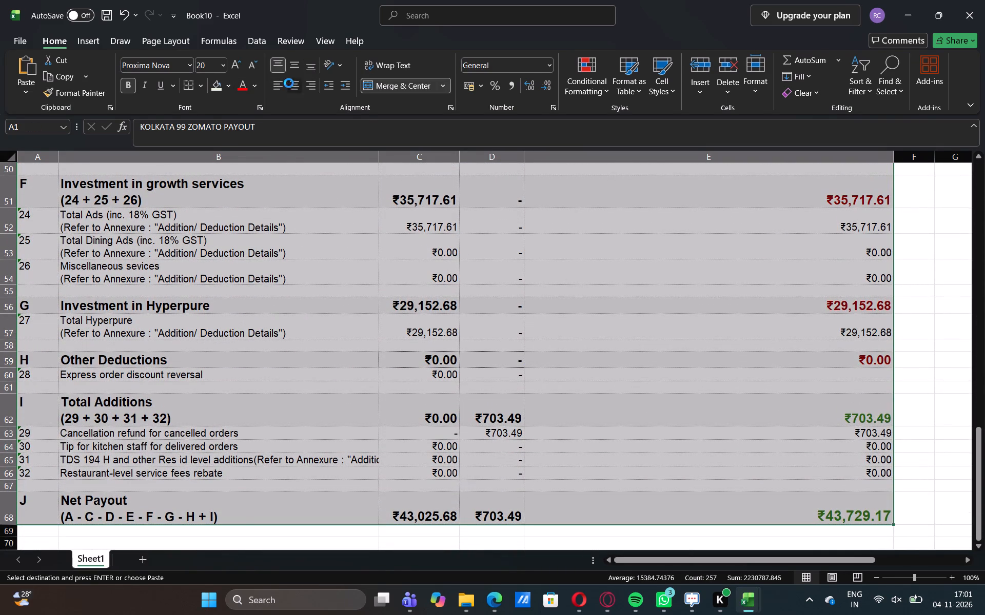
click(289, 83)
click(569, 354)
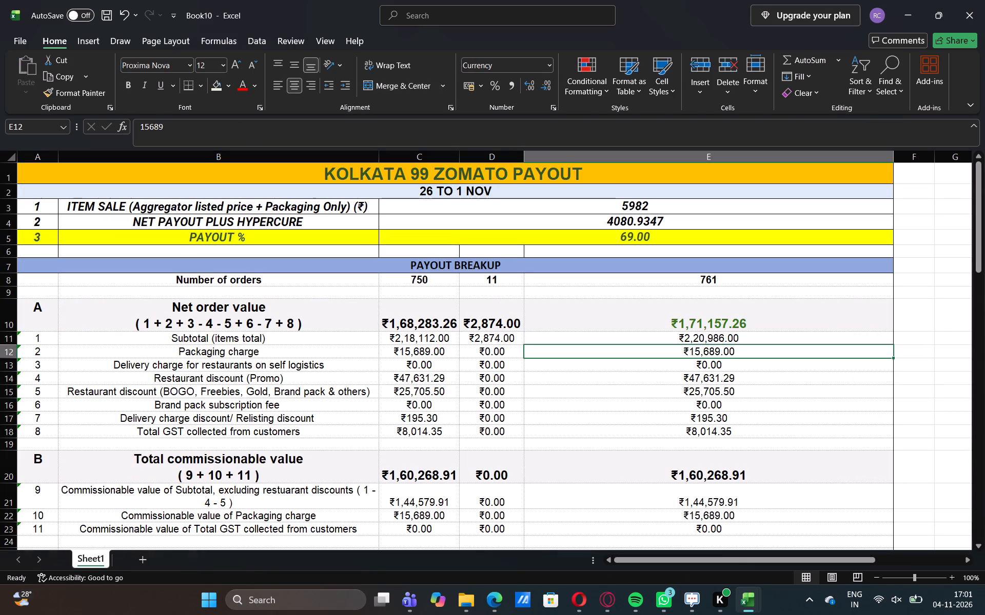
Fill the Net Payout row (row 68) with the lightest green theme colour.
drag(975, 201, 984, 454)
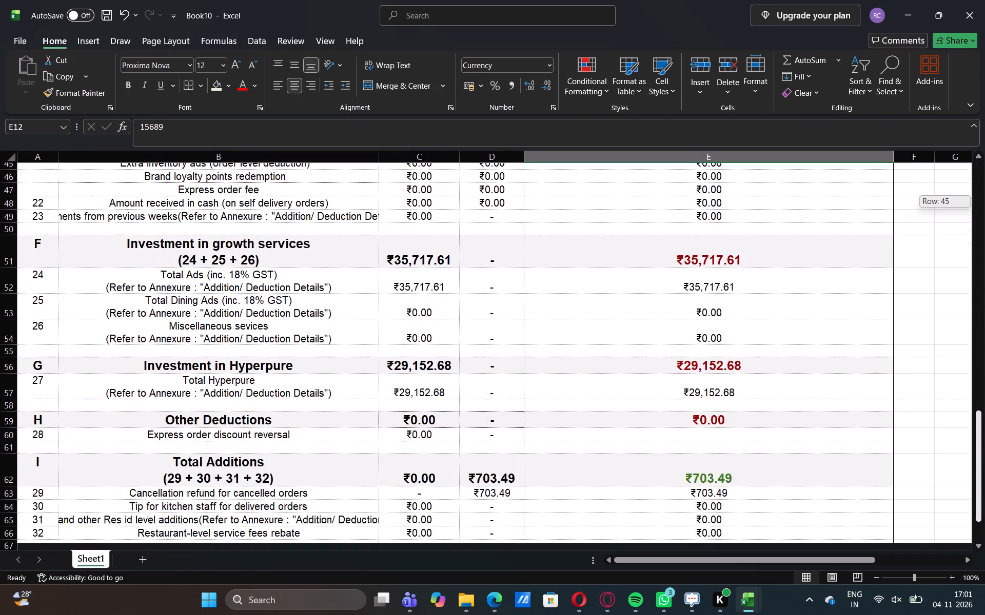
drag(984, 454, 983, 494)
click(8, 527)
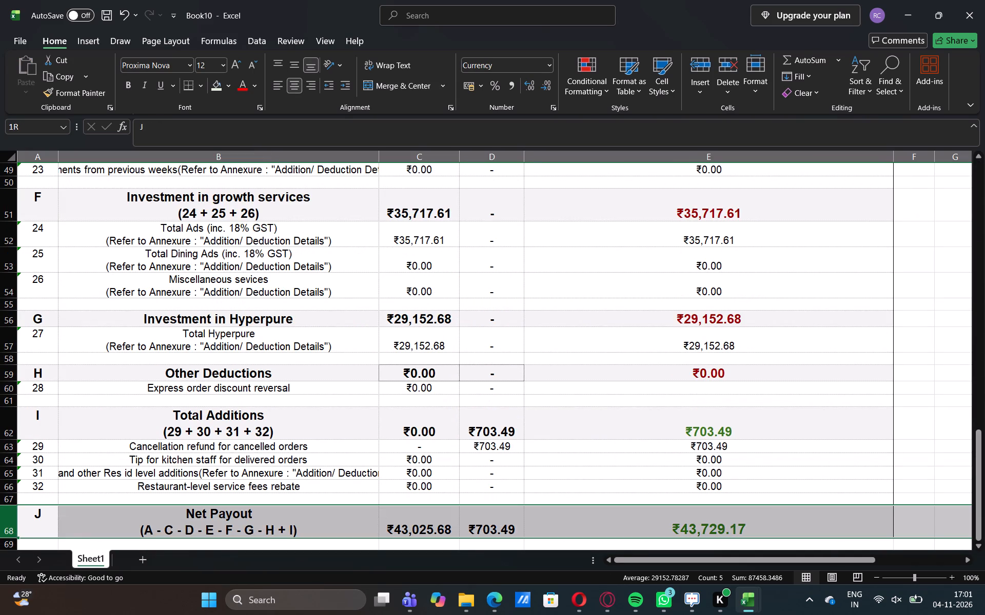
click(228, 86)
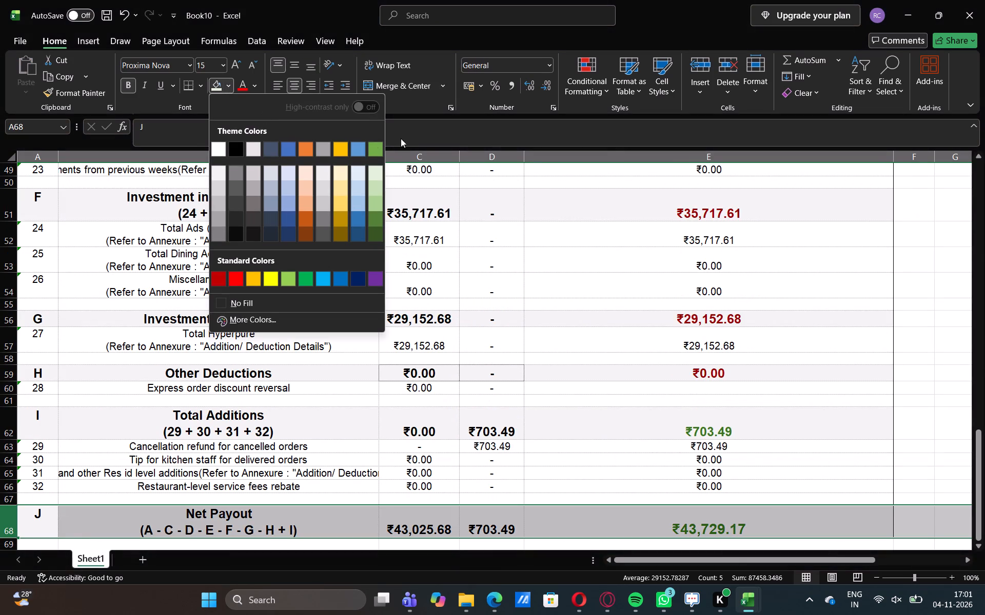
click(376, 175)
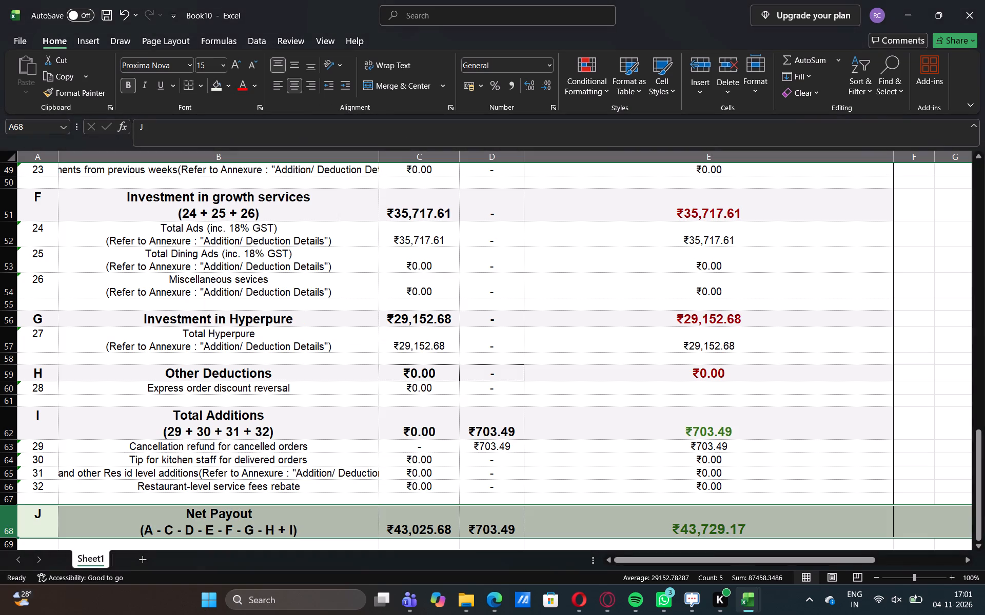
click(949, 494)
Copy the total Net Payout amount and clear the old item sale, net payout plus Hypercure and payout % values in C3 to C5.
click(697, 528)
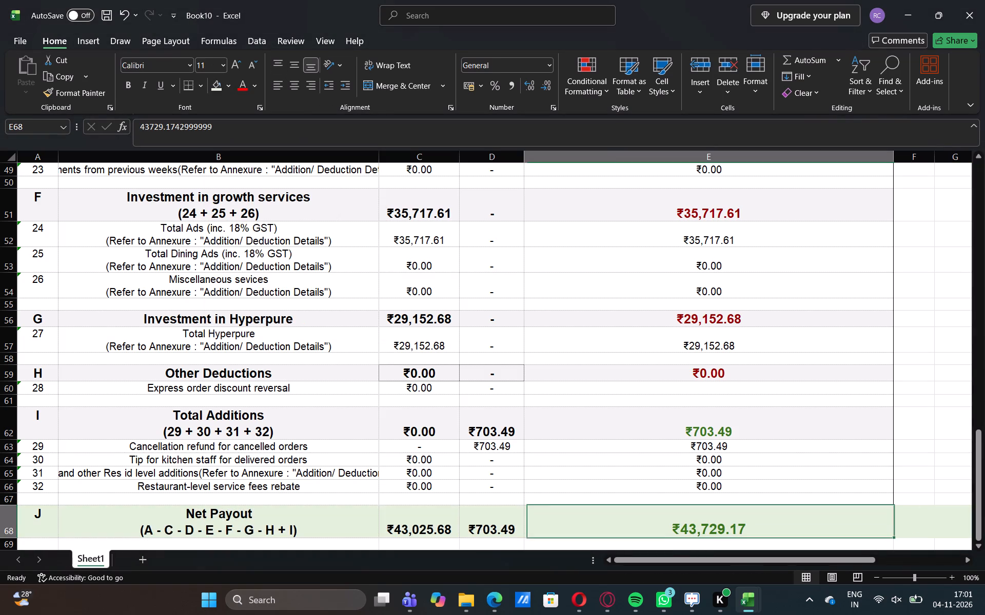
key(ctrl+c)
drag(977, 471, 983, 147)
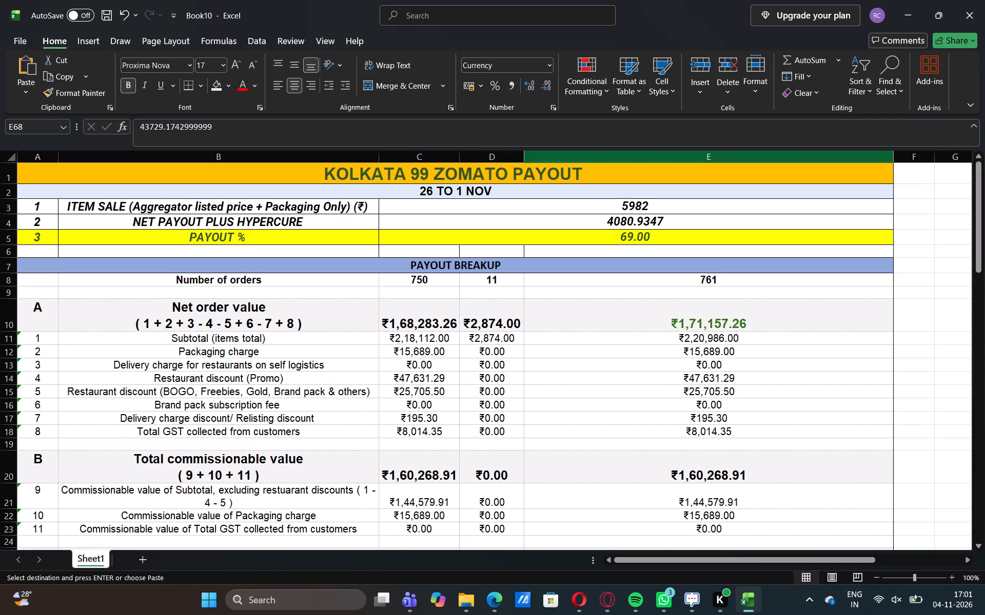
click(639, 208)
key(BackSpace)
click(639, 225)
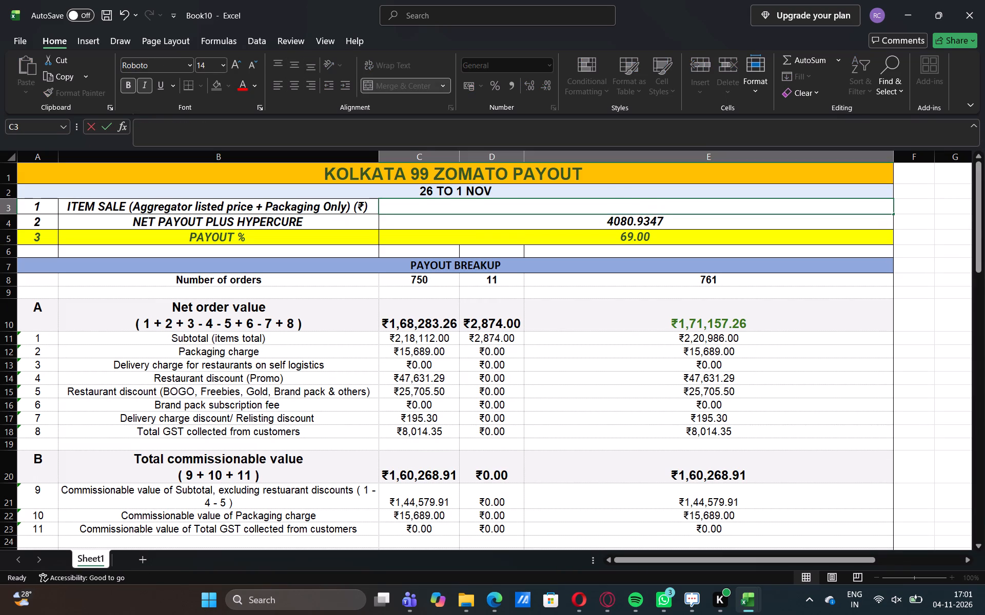
key(BackSpace)
click(641, 237)
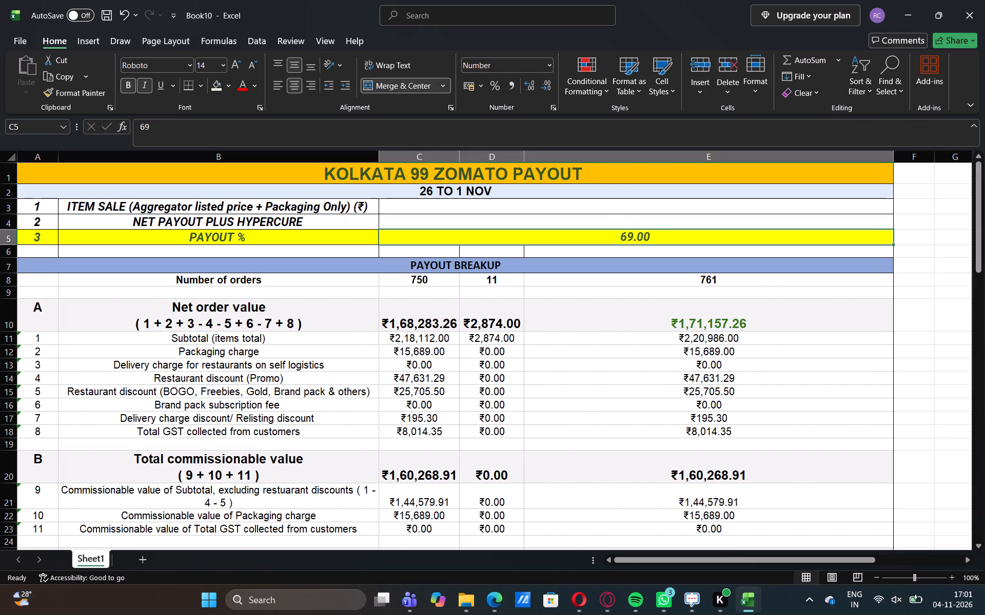
key(BackSpace)
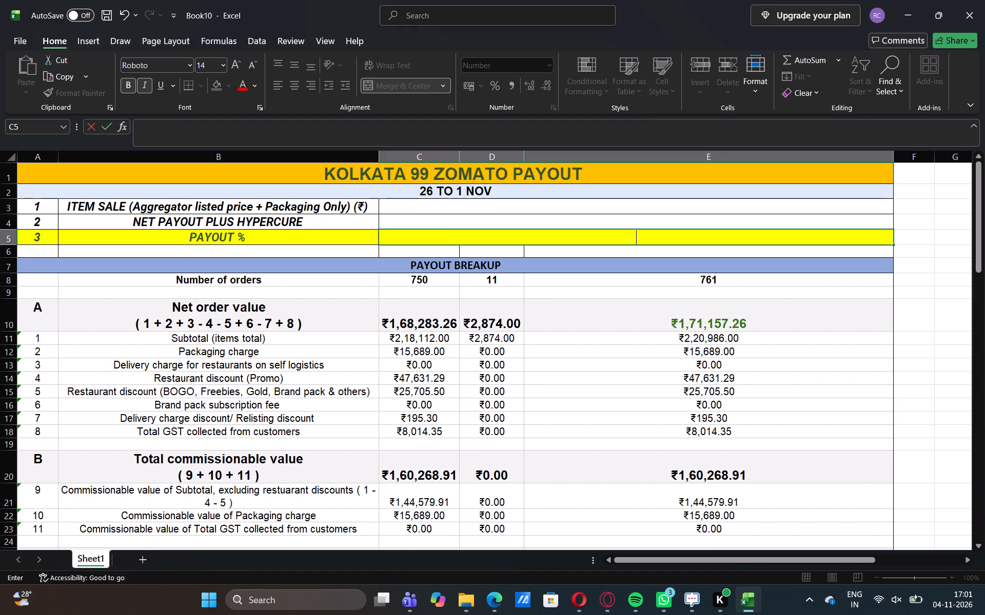
Enter 236675 as the ITEM SALE value in C3.
click(636, 210)
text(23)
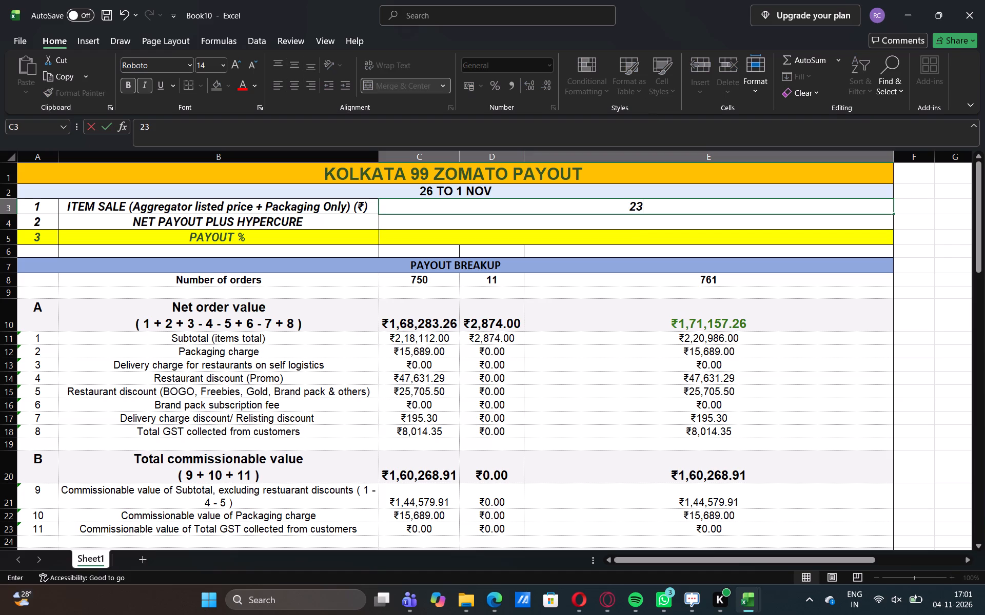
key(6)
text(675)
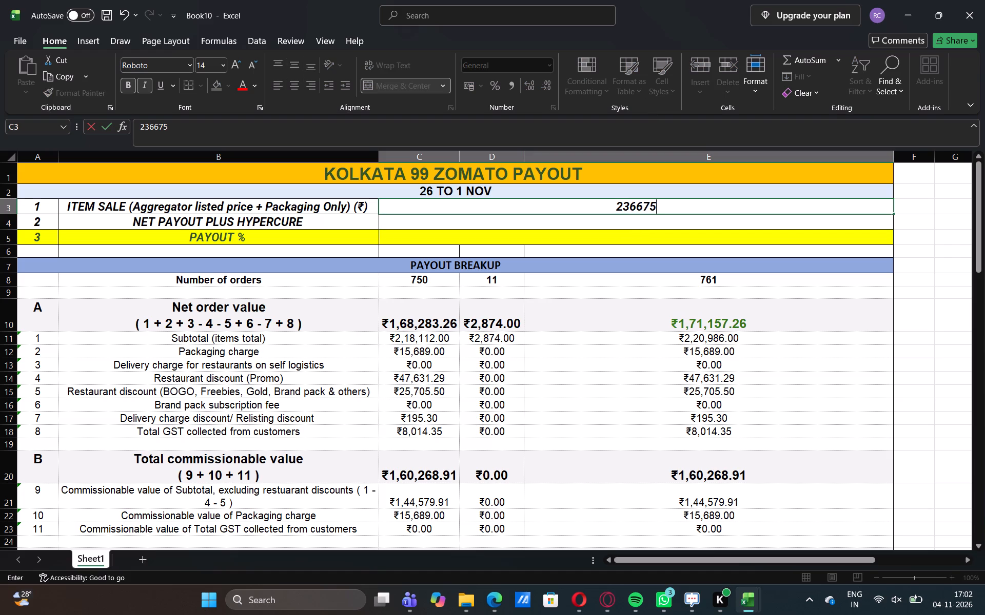
click(928, 218)
Copy the total Net Payout amount from E68 into the NET PAYOUT PLUS HYPERCURE cell C4.
drag(982, 218, 980, 325)
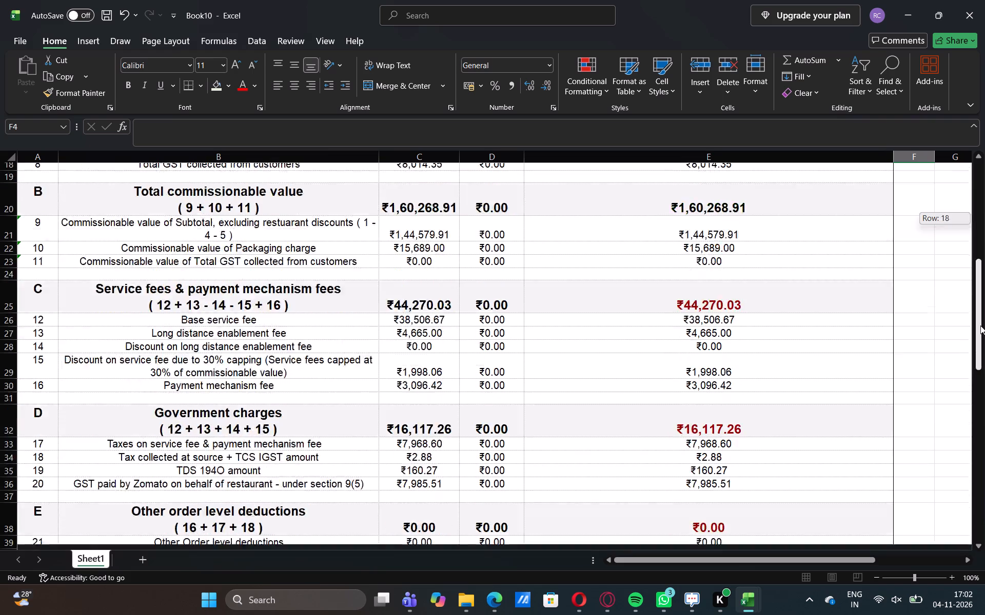
drag(980, 325, 984, 503)
click(708, 529)
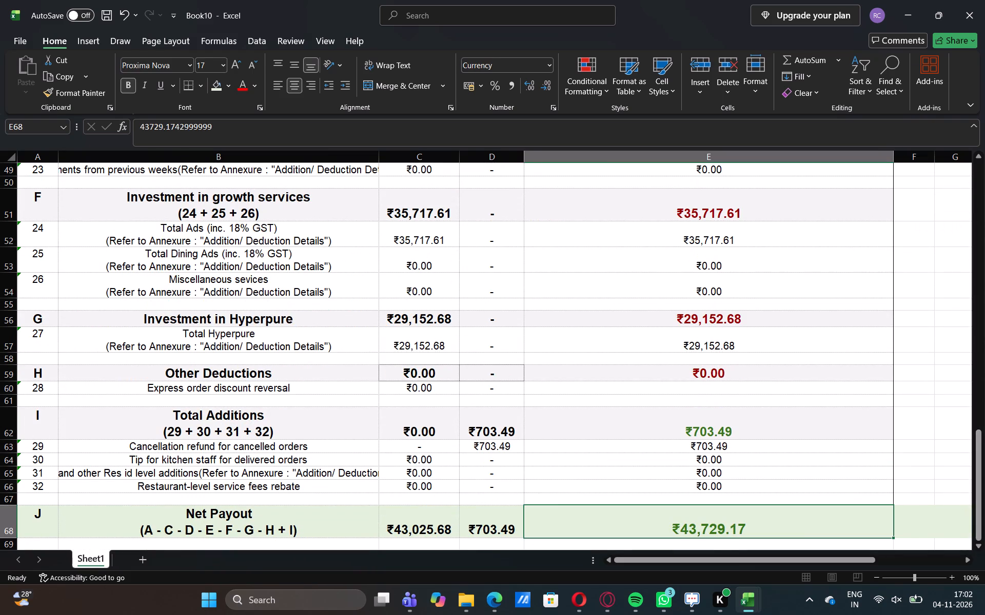
key(ctrl+c)
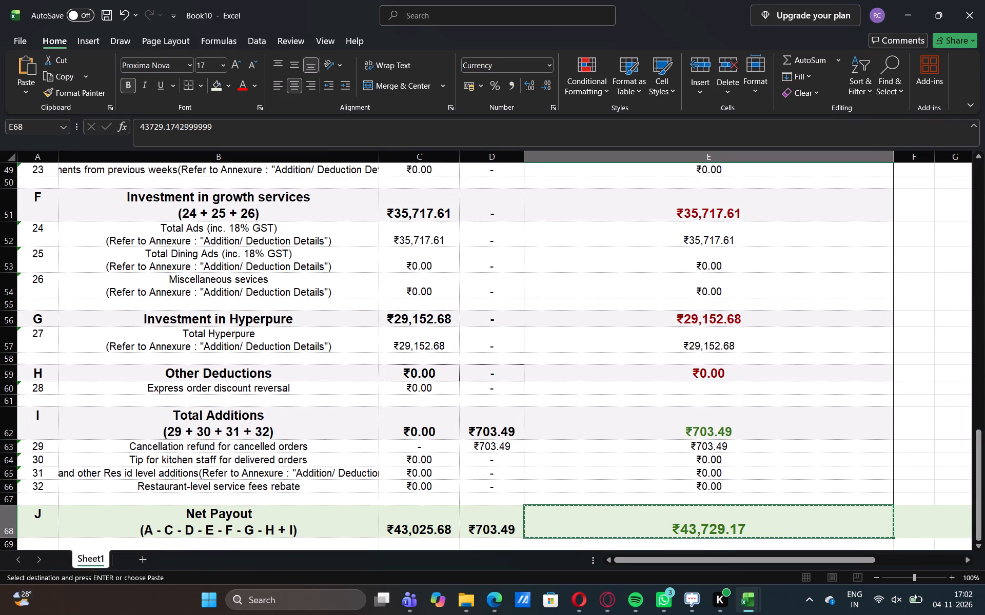
drag(976, 499, 984, 160)
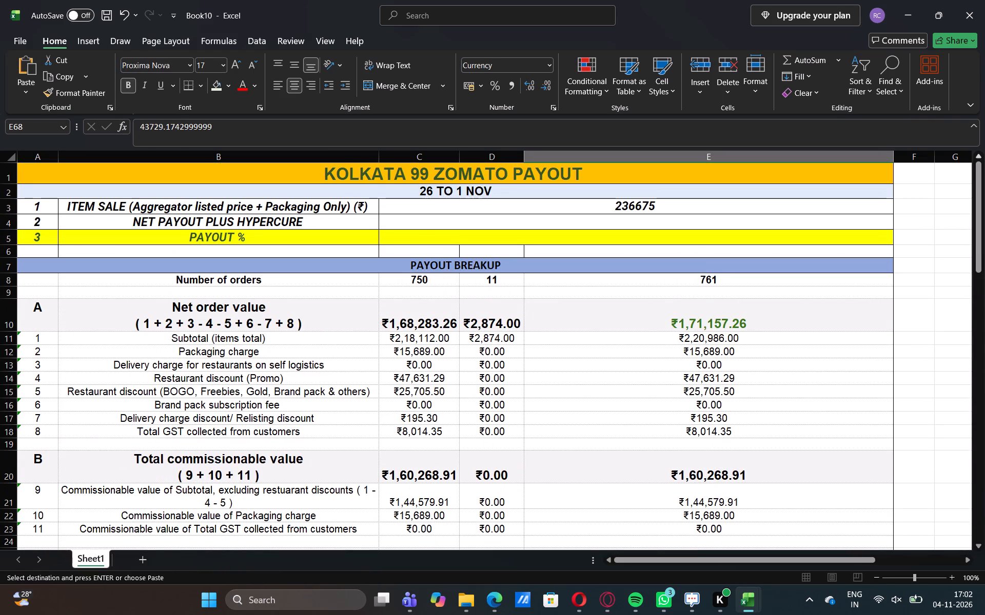
click(656, 220)
key(ctrl+v)
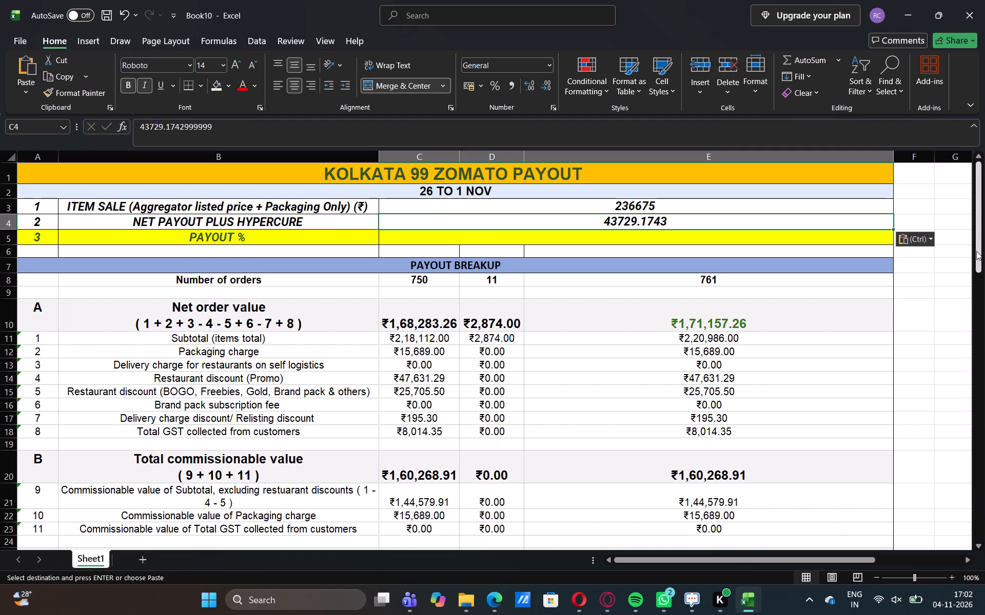
Copy the Investment in Hyperpure total in E56 and review it alongside the net payout value in C4 for the combined figure.
drag(976, 251, 968, 452)
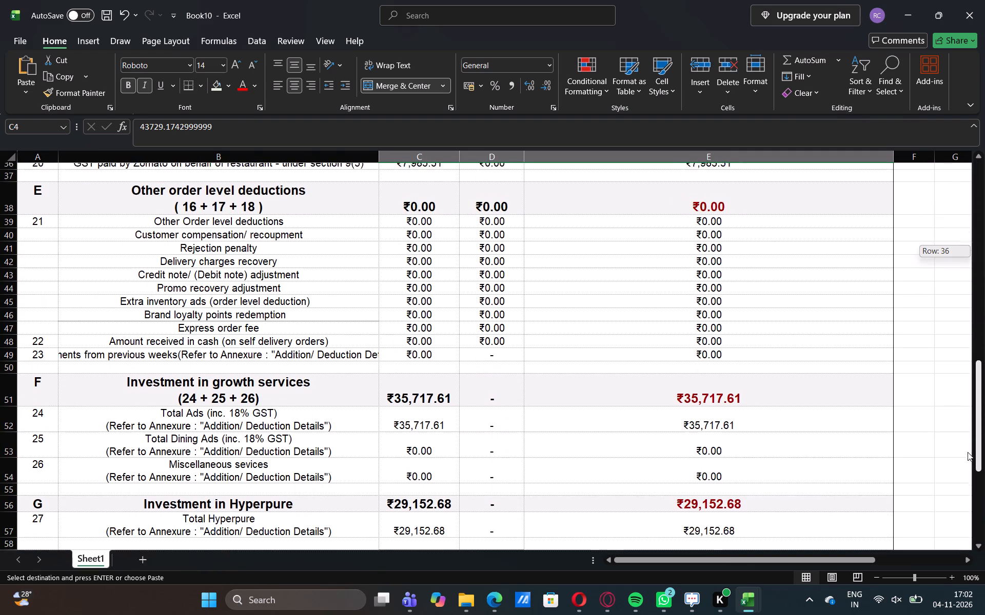
drag(968, 452, 970, 483)
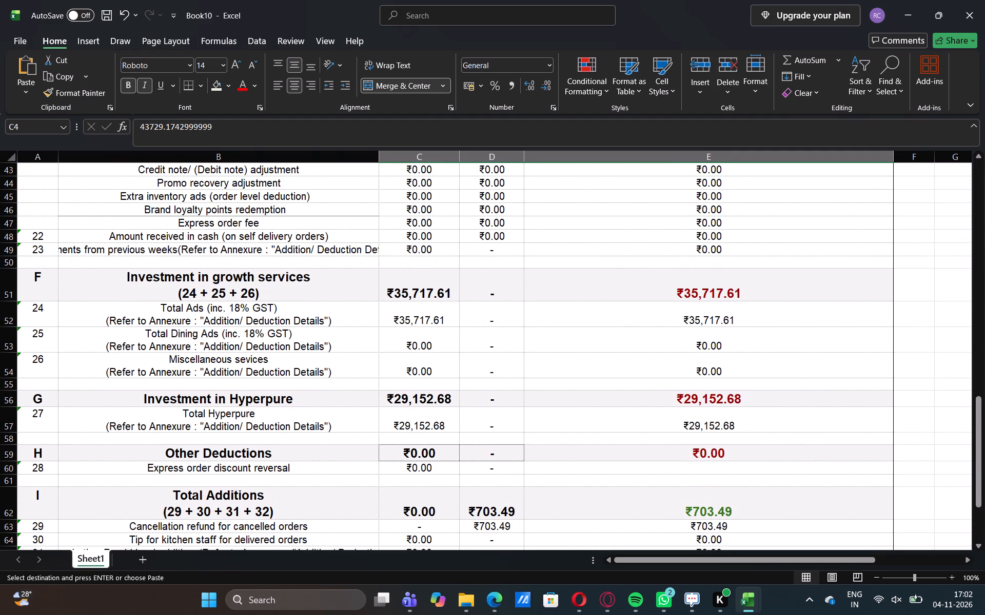
click(702, 398)
key(ctrl+c)
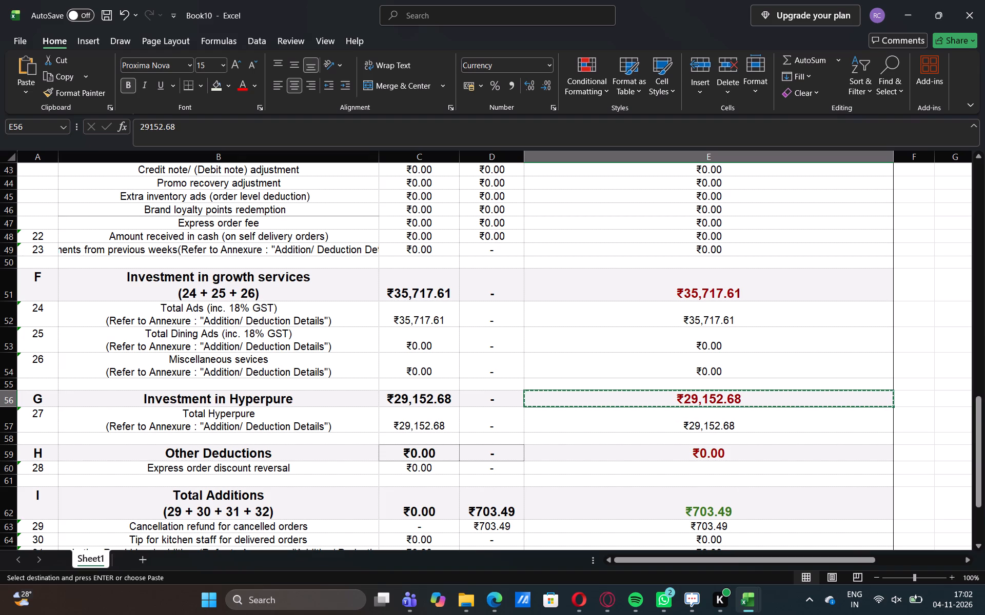
drag(978, 460, 983, 220)
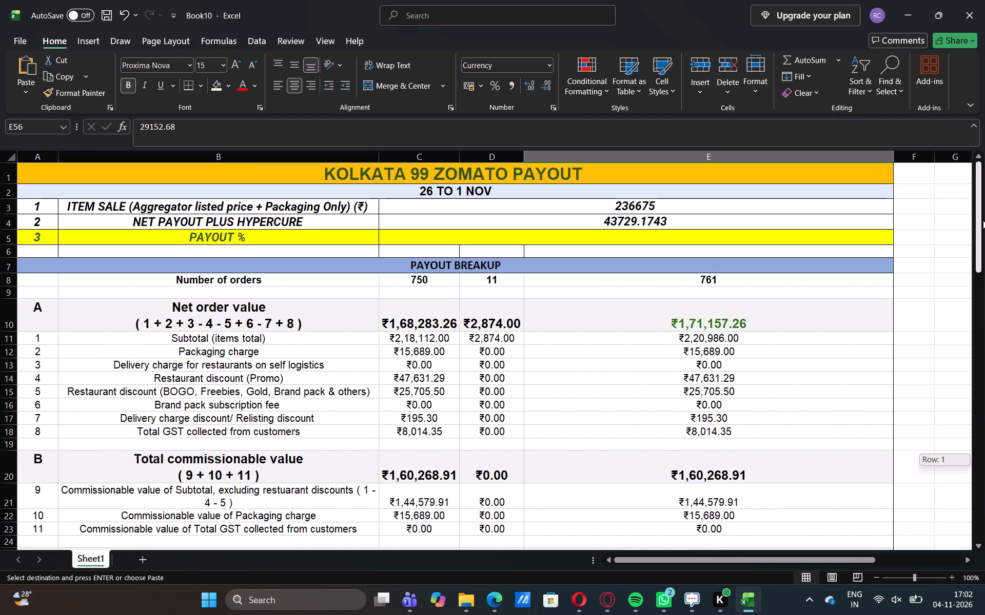
drag(983, 220, 984, 195)
click(332, 222)
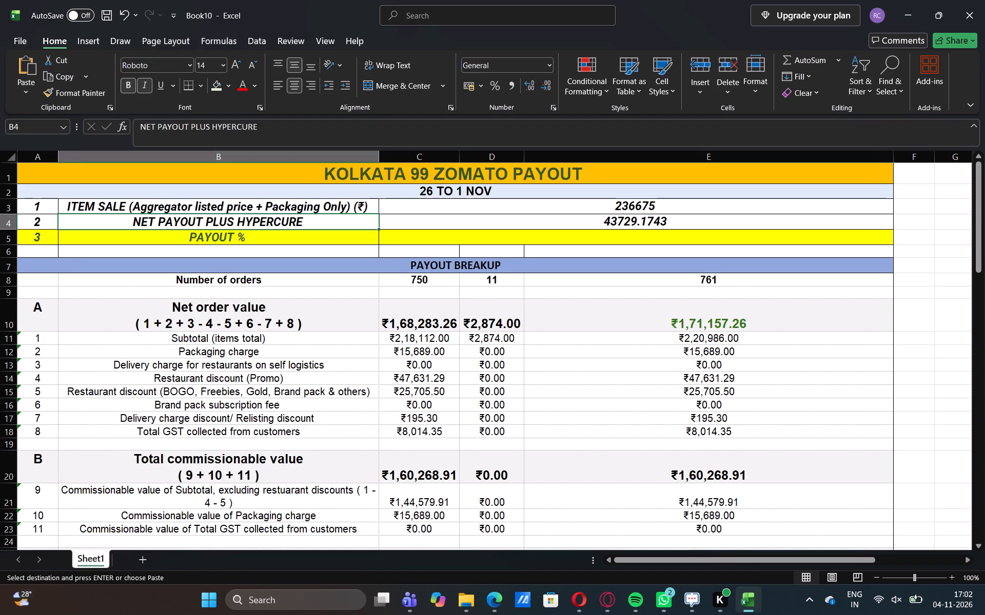
click(516, 220)
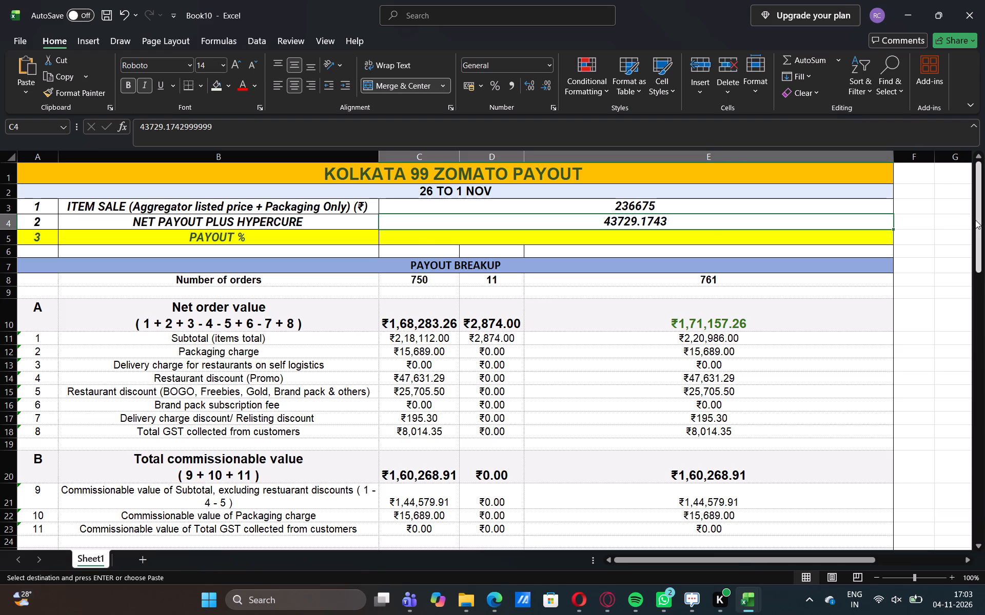
drag(976, 220, 960, 424)
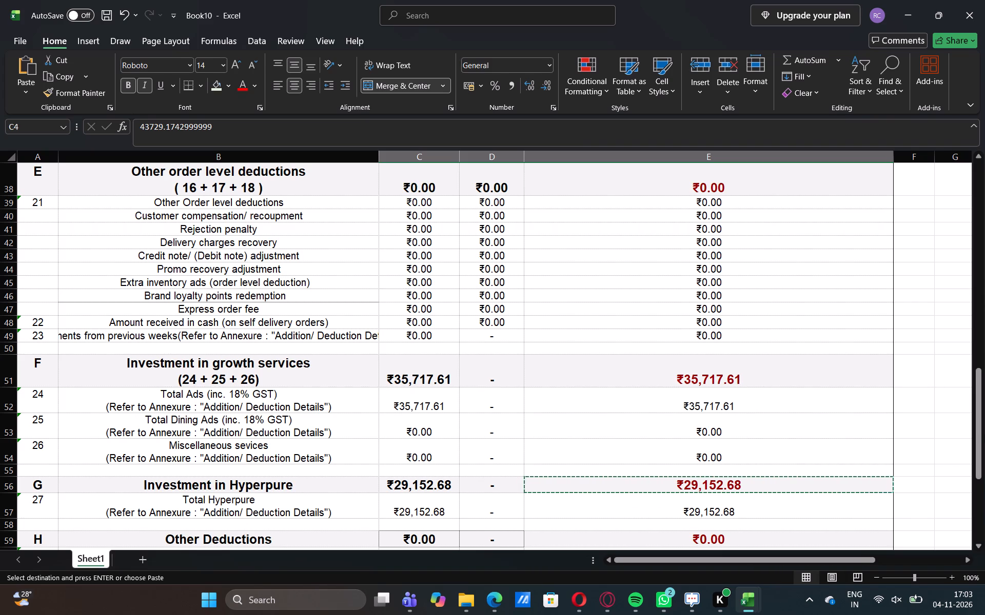
drag(976, 429, 984, 155)
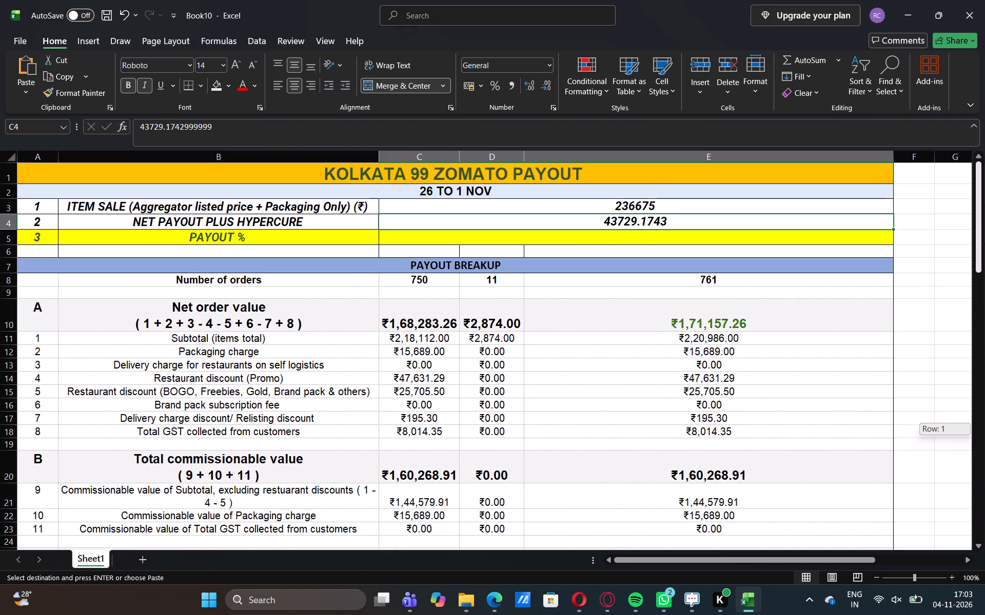
drag(984, 155, 949, 338)
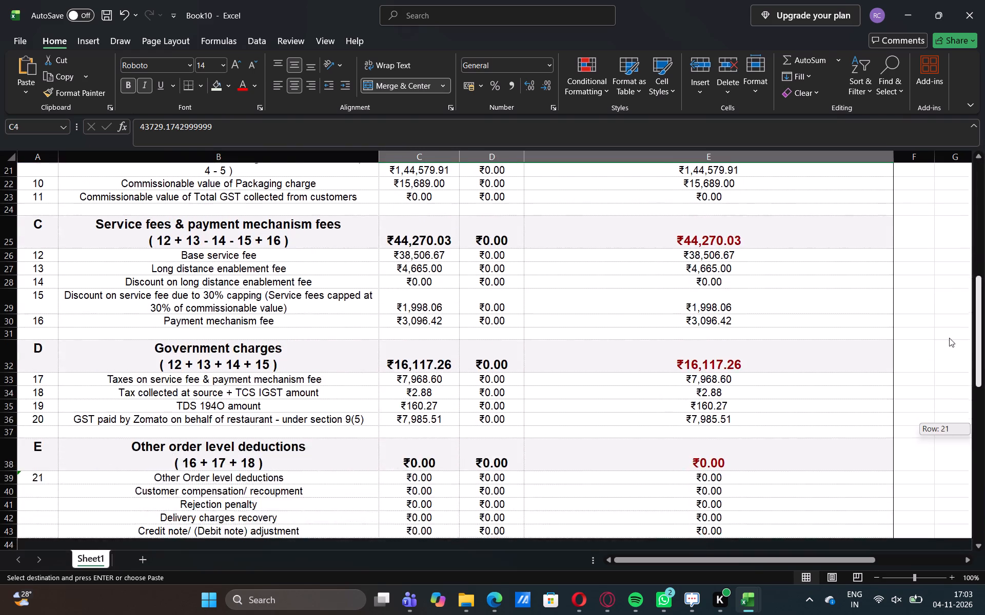
drag(949, 338, 963, 129)
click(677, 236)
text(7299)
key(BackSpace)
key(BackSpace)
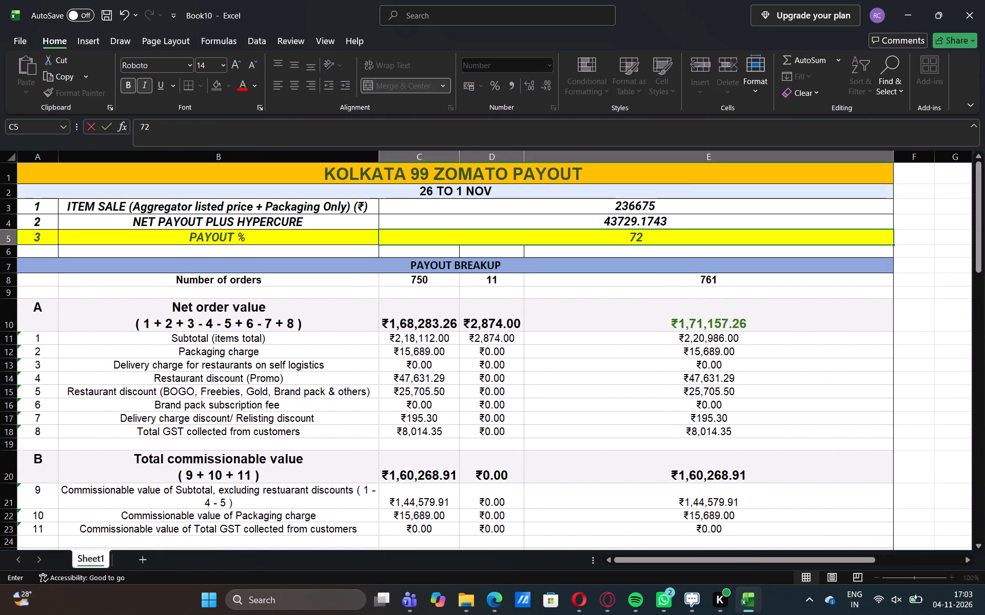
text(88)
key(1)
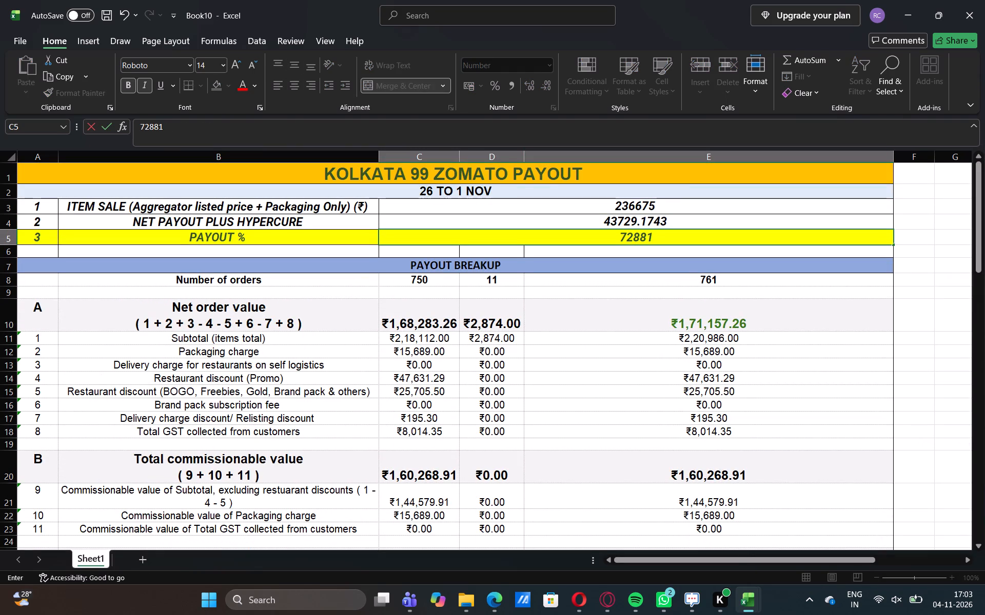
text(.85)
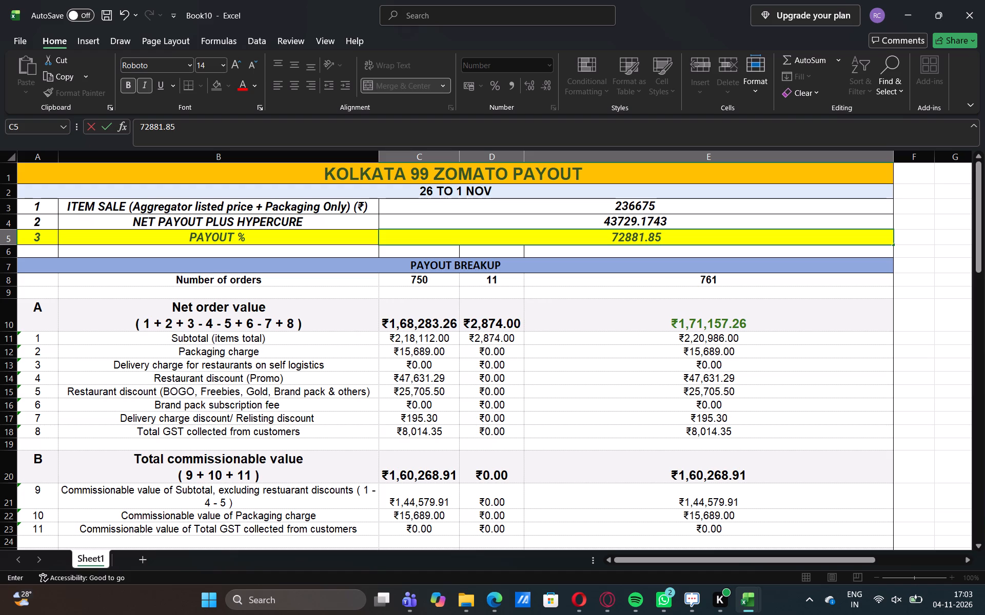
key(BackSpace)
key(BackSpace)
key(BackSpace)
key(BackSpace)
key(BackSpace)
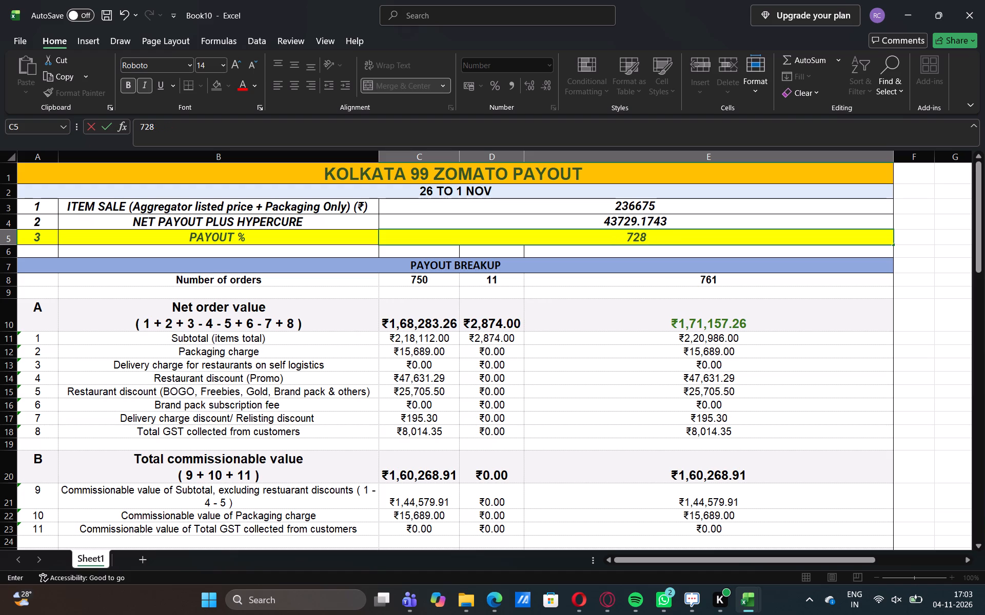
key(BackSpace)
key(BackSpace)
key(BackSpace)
Replace the NET PAYOUT PLUS HYPERCURE value in C4 with 72881.85.
click(661, 224)
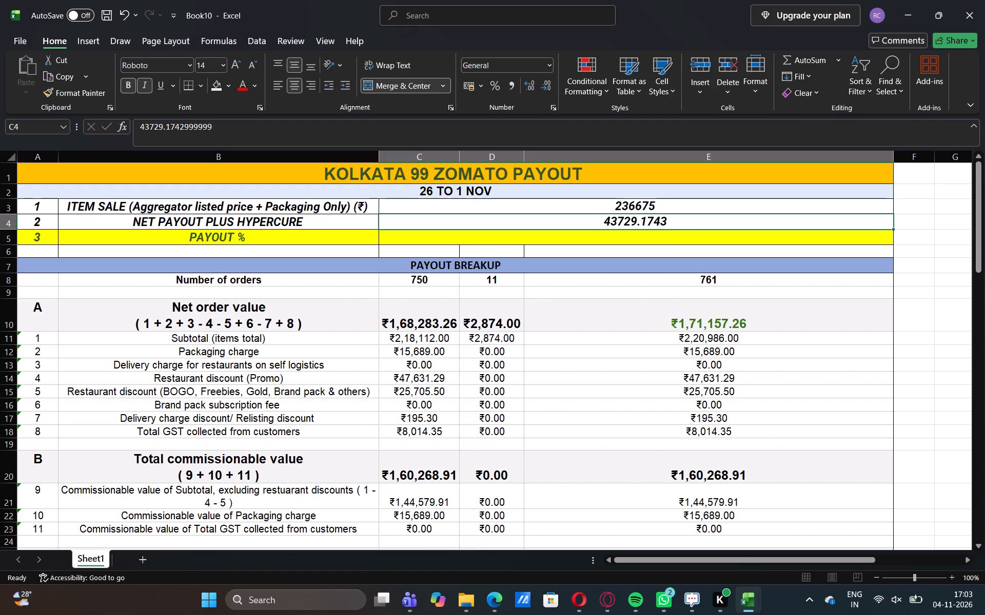
key(BackSpace)
text(72881.85)
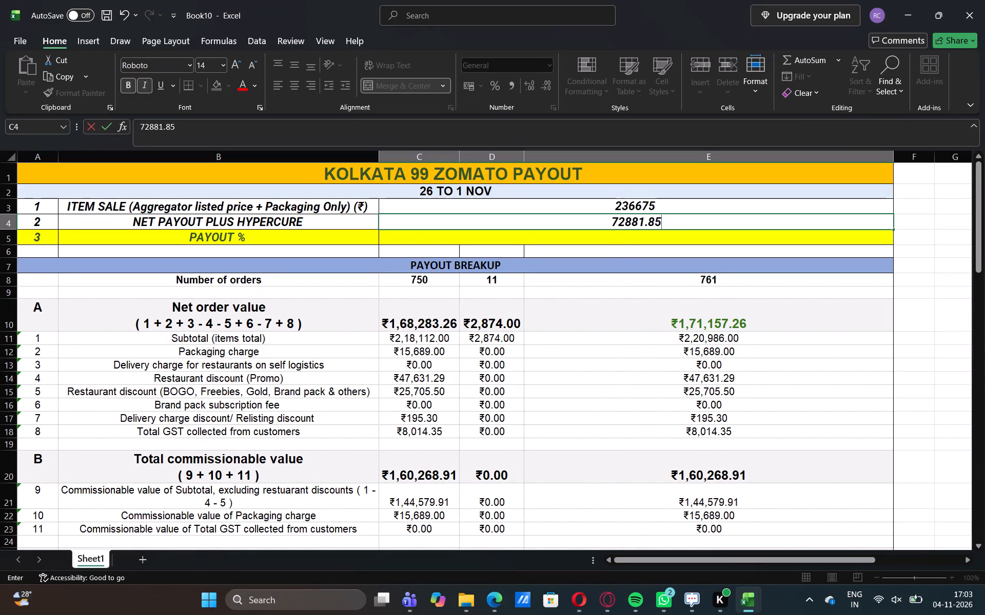
click(927, 278)
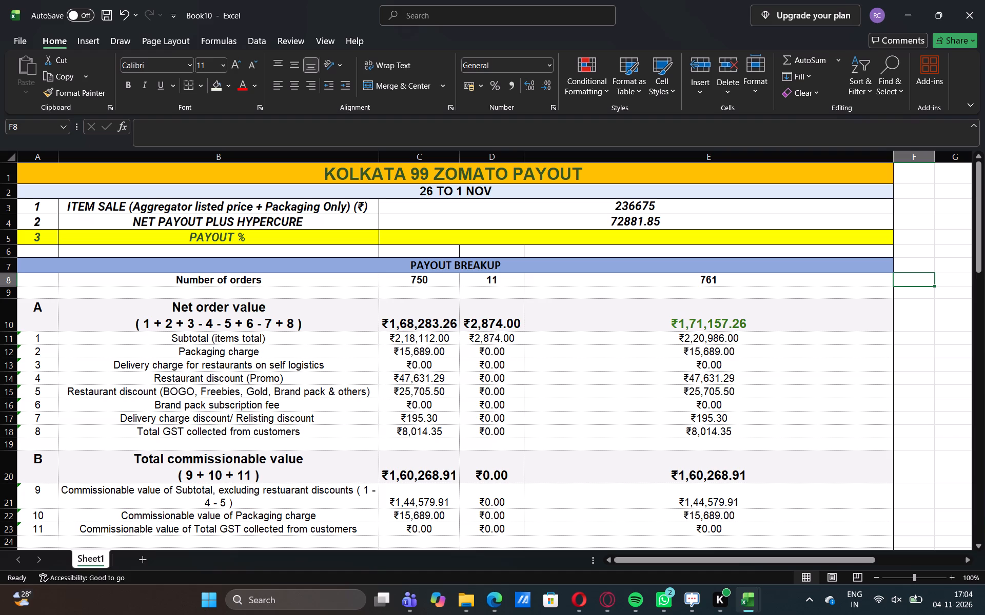
Enter 31 as the PAYOUT % value in C5.
click(685, 236)
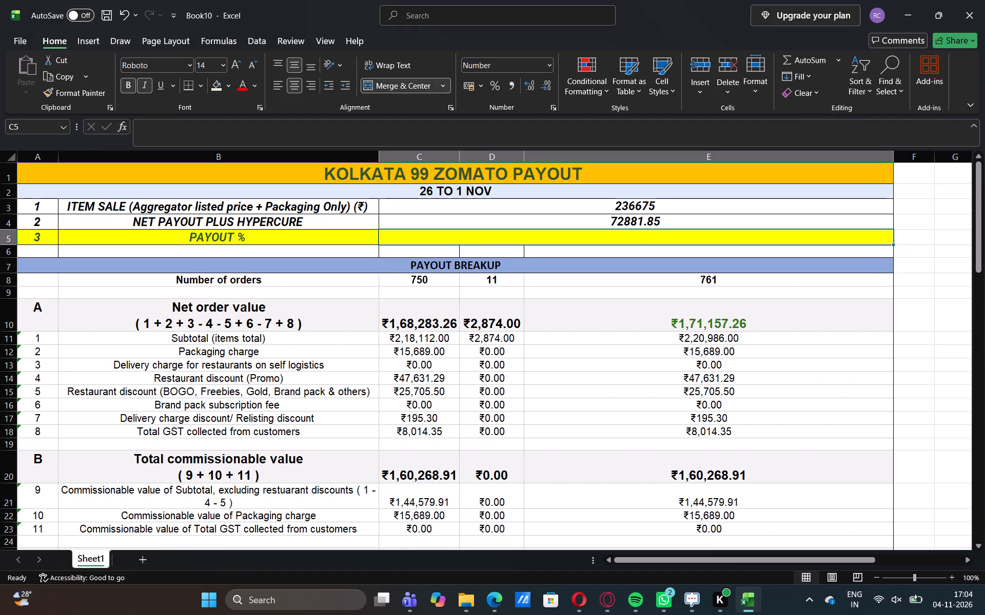
text(31)
click(943, 262)
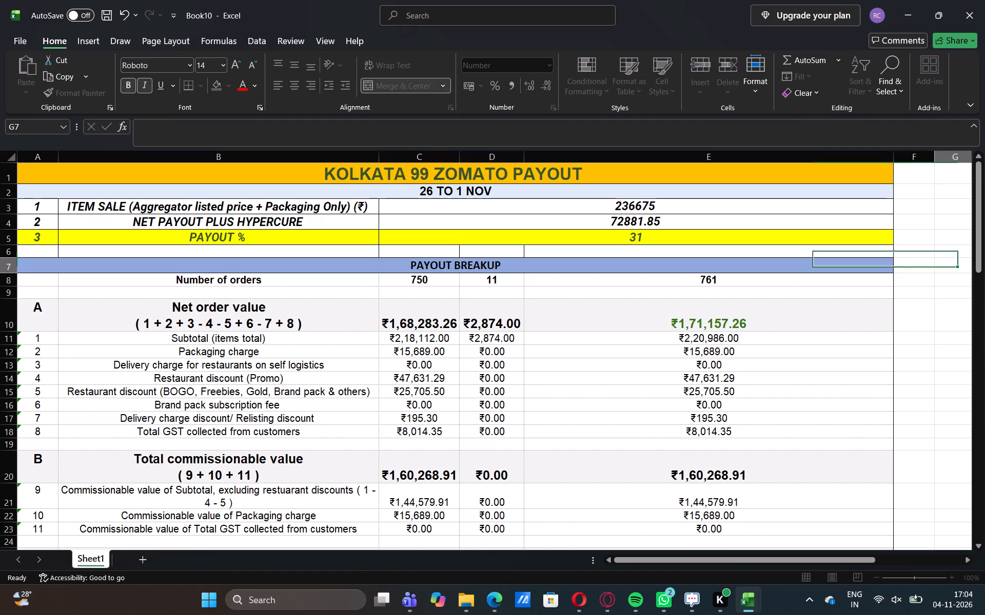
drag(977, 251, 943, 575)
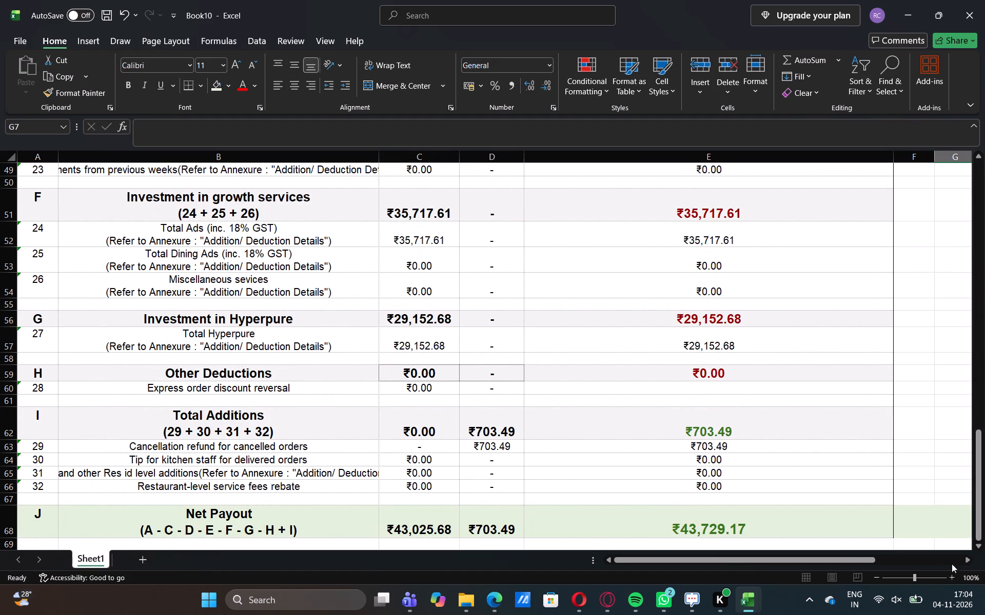
Copy the Deduction Type block through Total Deductions from the settlement report's Addition Deductions Details sheet into Book10 at A70, below Net Payout.
click(979, 544)
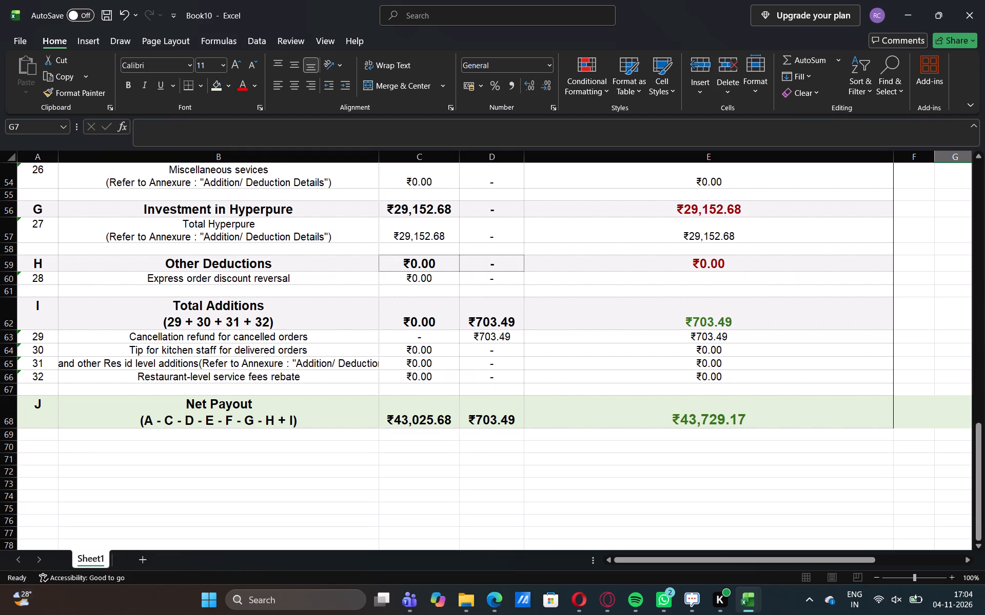
click(738, 542)
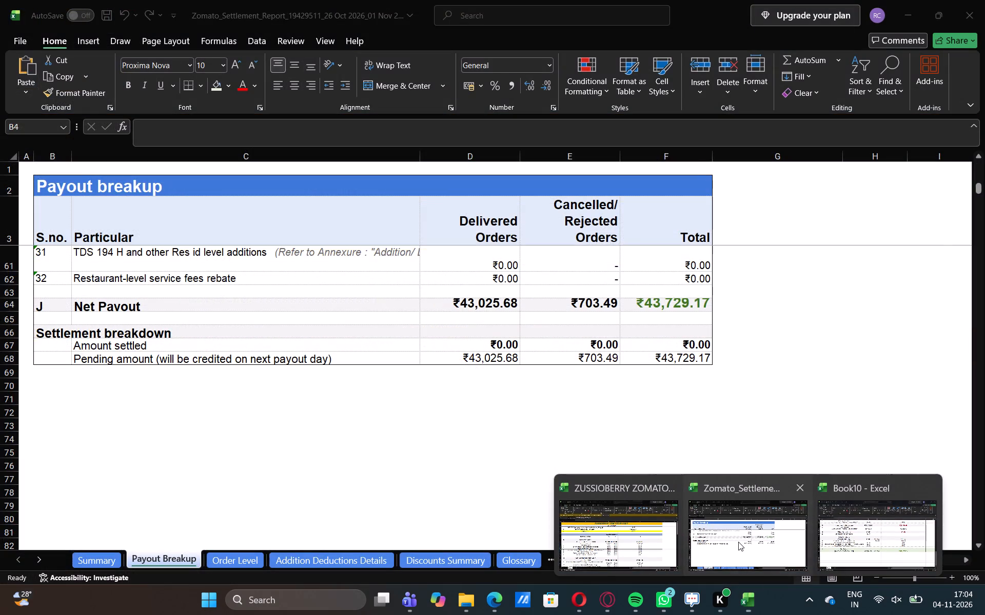
click(325, 566)
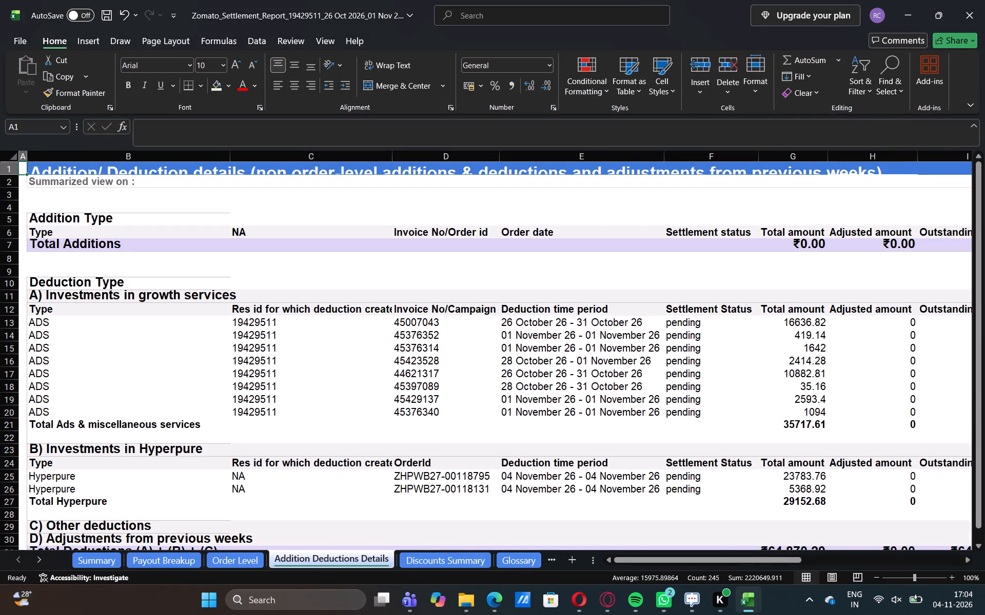
click(38, 283)
drag(38, 283, 54, 540)
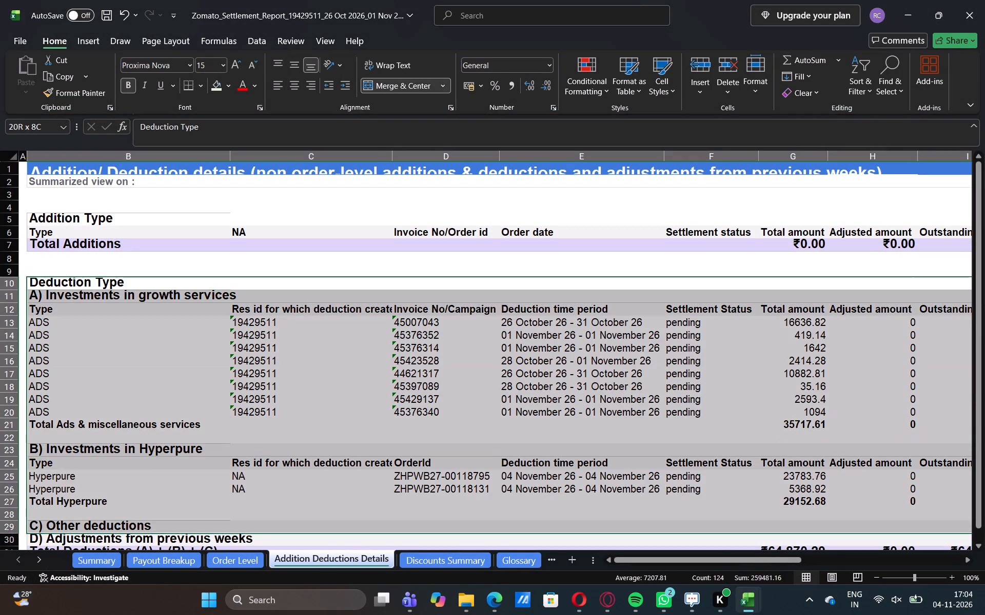
drag(54, 540, 68, 527)
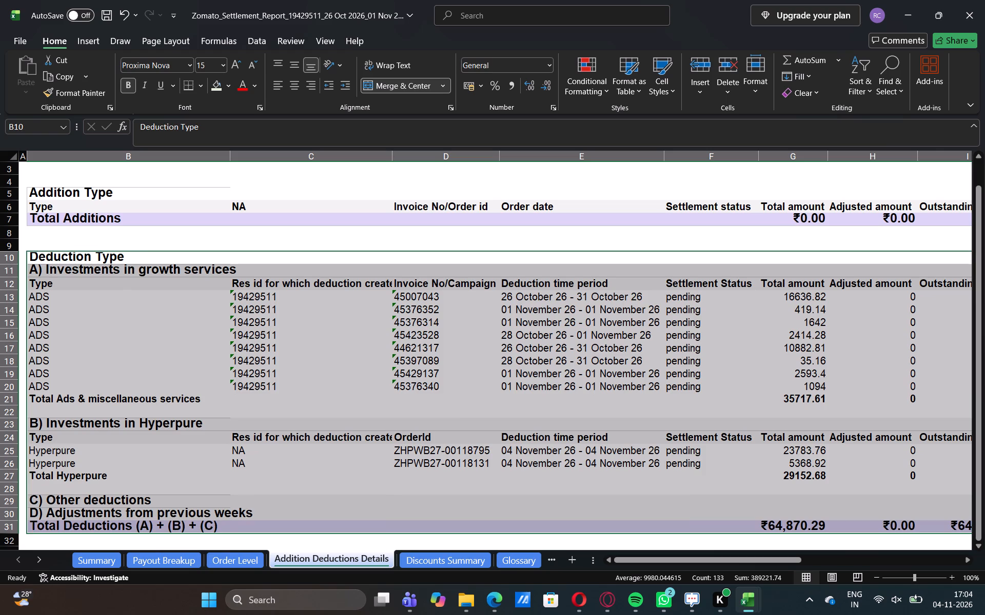
key(ctrl+c)
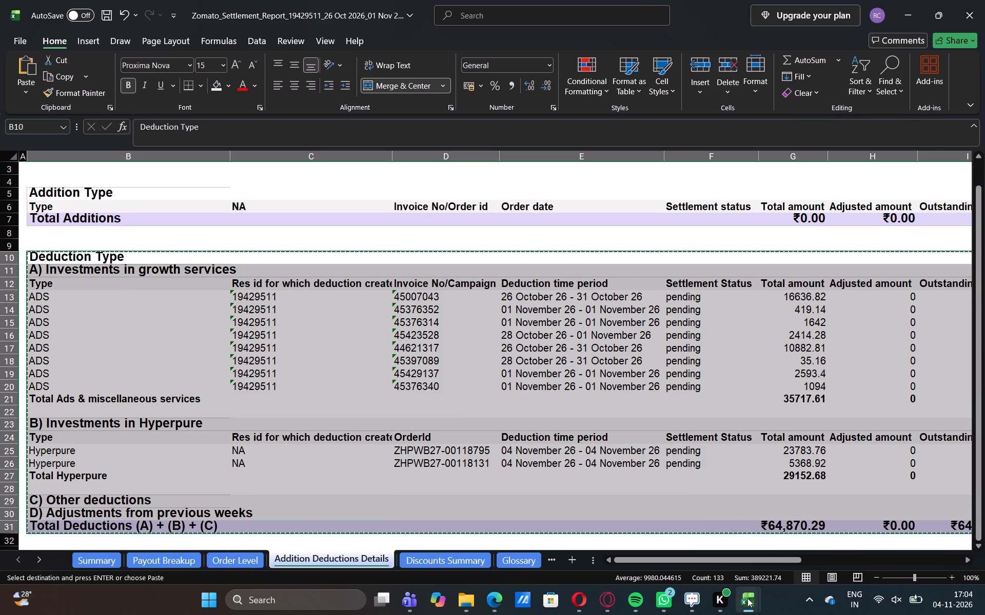
click(851, 549)
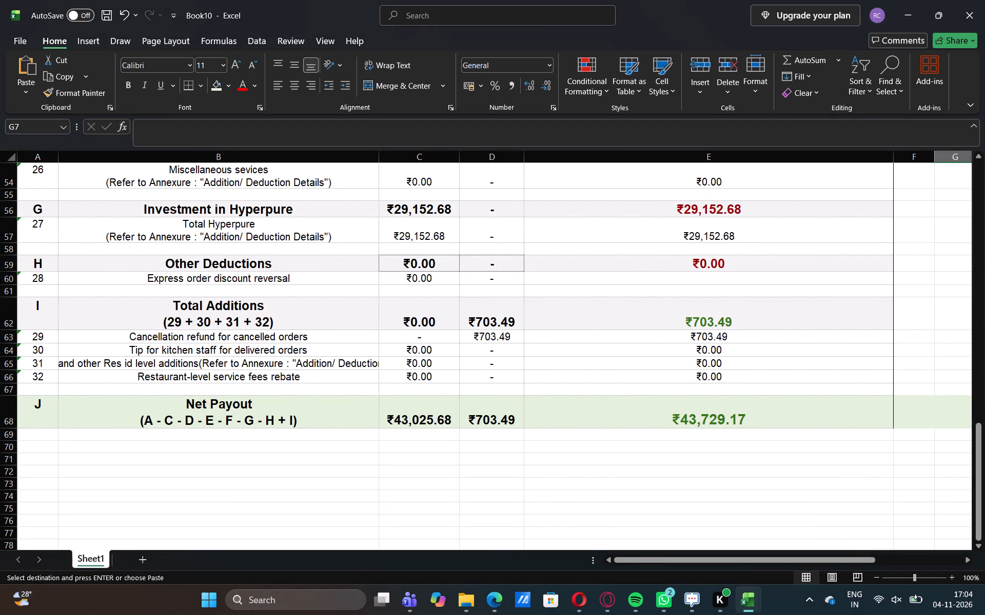
click(37, 450)
key(ctrl+v)
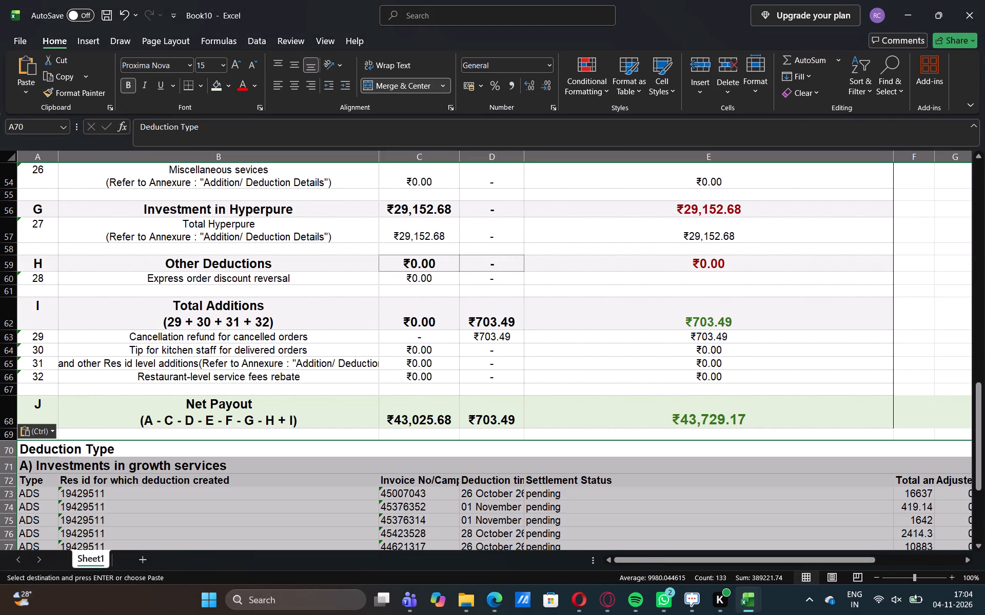
click(617, 358)
drag(977, 434, 975, 508)
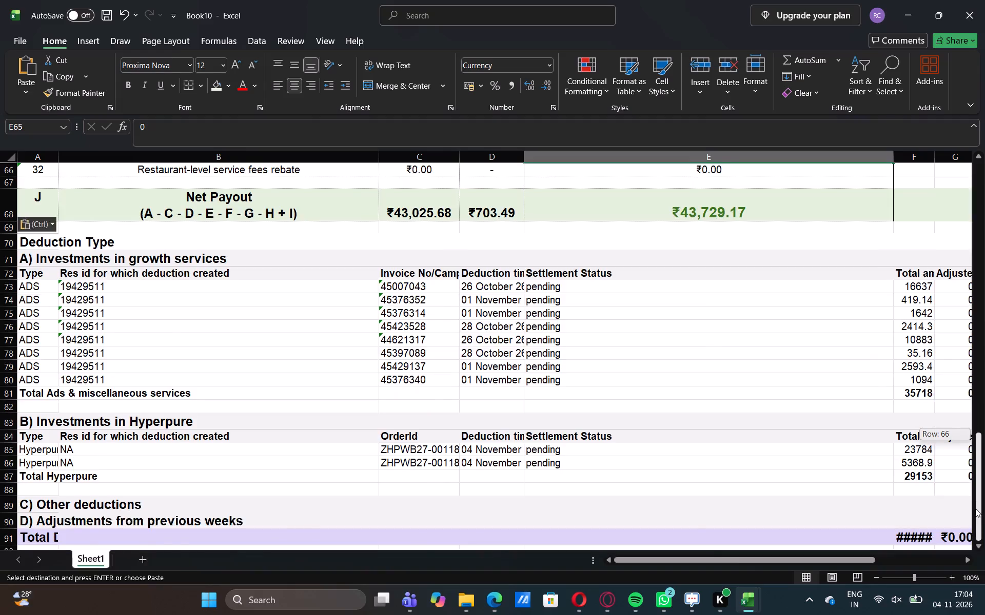
Save the new workbook in Documents as KOLKATA 99 ZOMATO PAYOUT FOR 26 TO 1 NOV.
drag(975, 508, 984, 169)
click(17, 33)
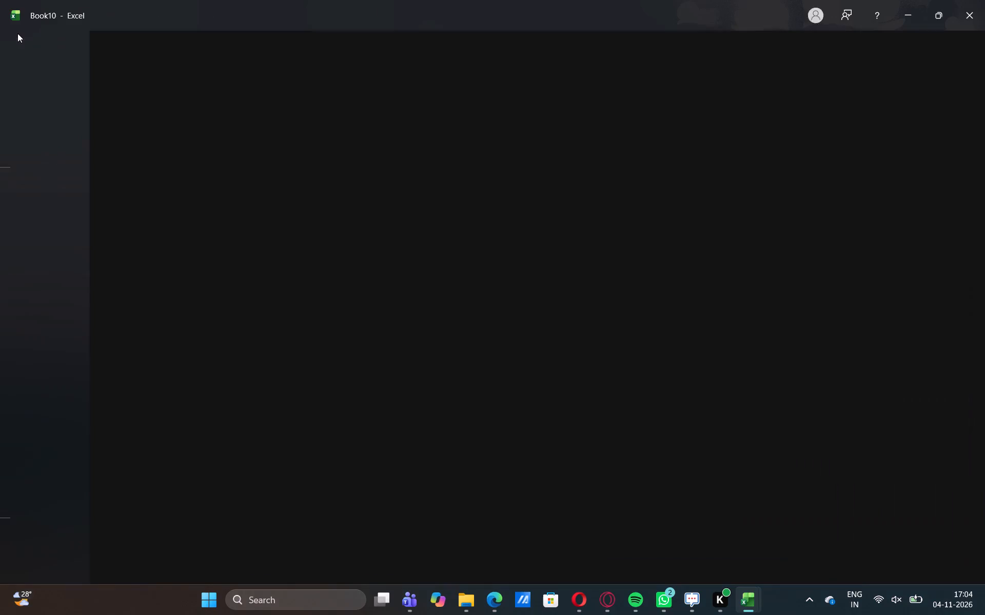
click(38, 232)
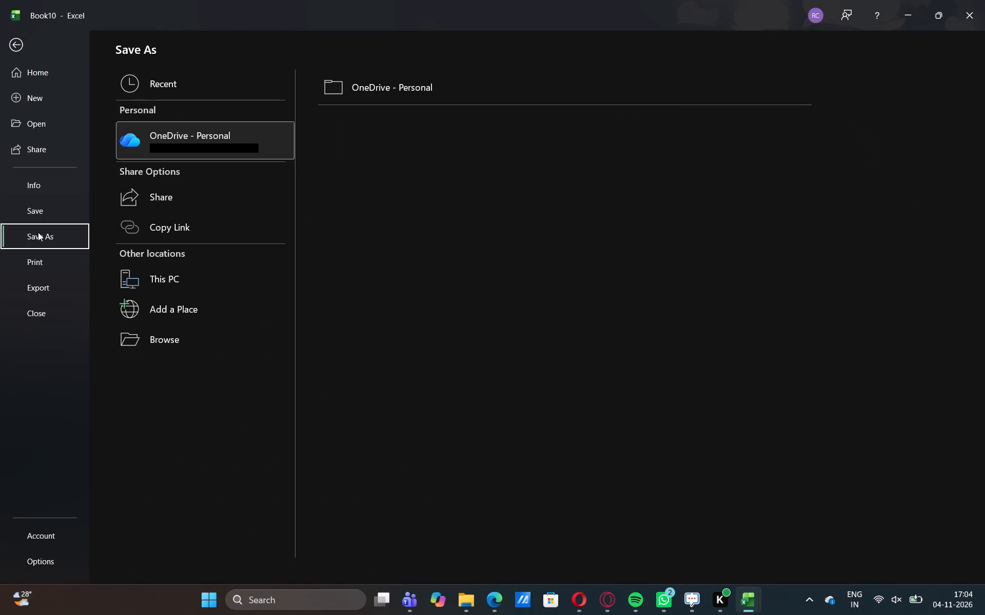
click(195, 326)
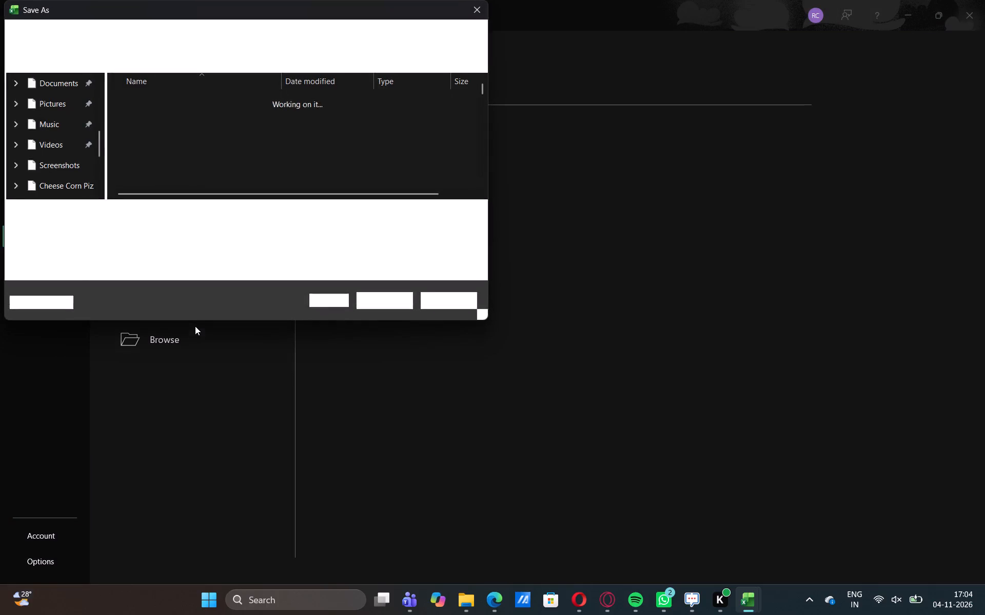
key(BackSpace)
text(KOLKATA 99 ZOMATO PAYOUT FOR)
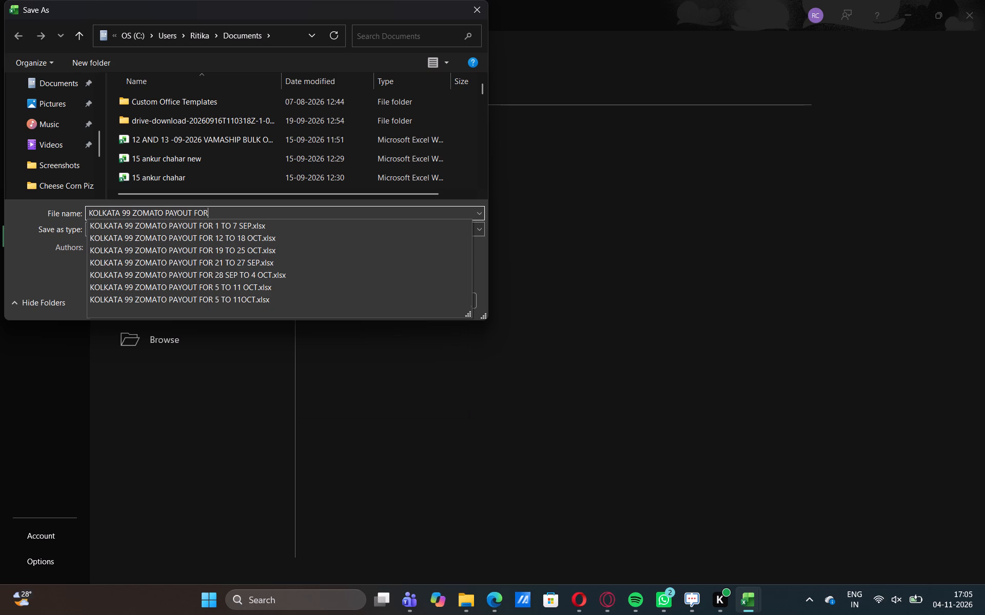
key(space)
text(26 TO 1 NOV)
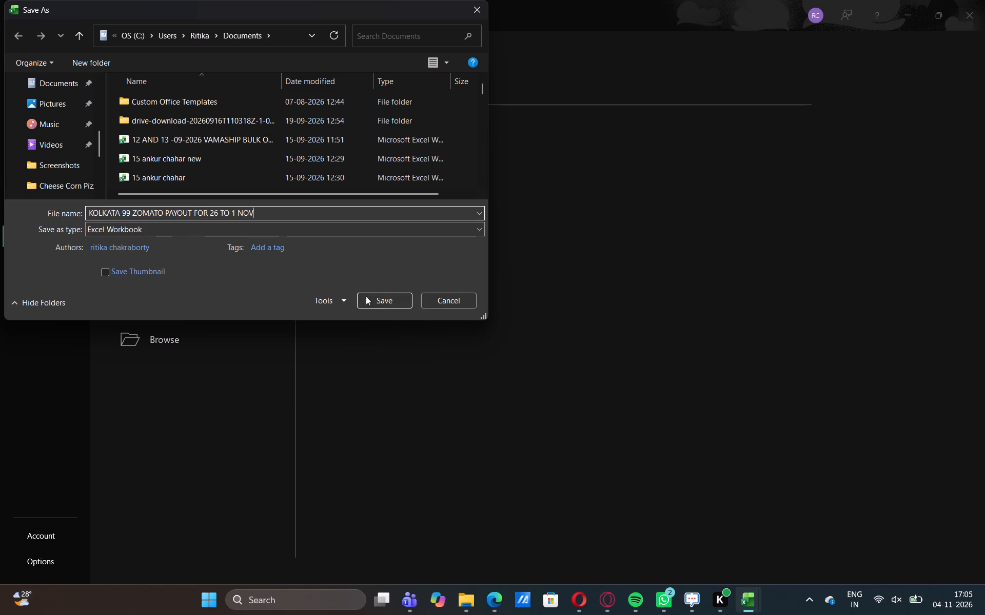
click(380, 299)
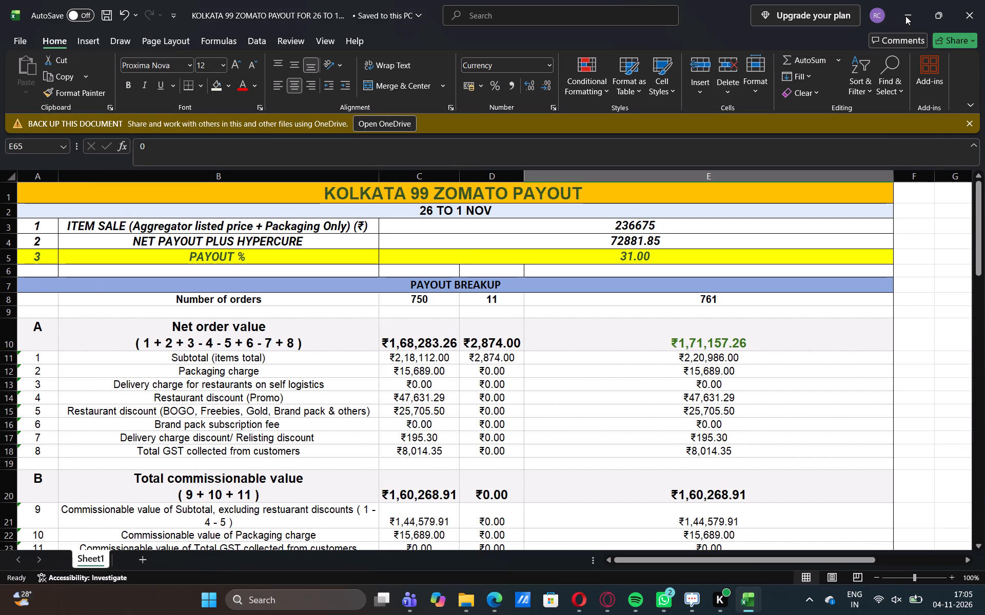
Minimise the open workbooks and open the sharing options for the KOLKATA 99 ZOMATO PAYOUT FOR 26 TO 1 NOV file in File Explorer.
click(905, 16)
click(905, 16)
click(905, 16)
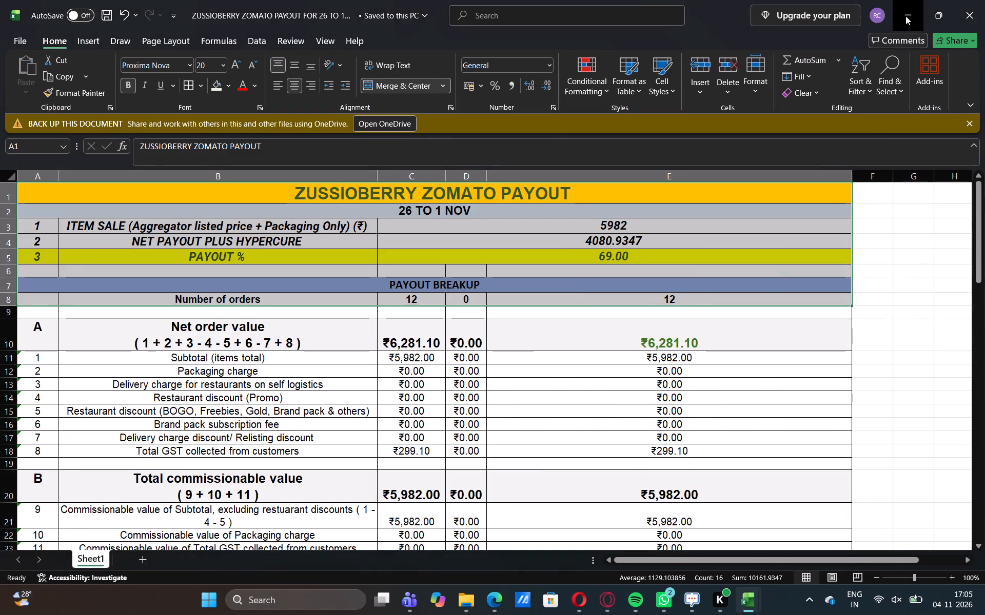
double_click(71, 107)
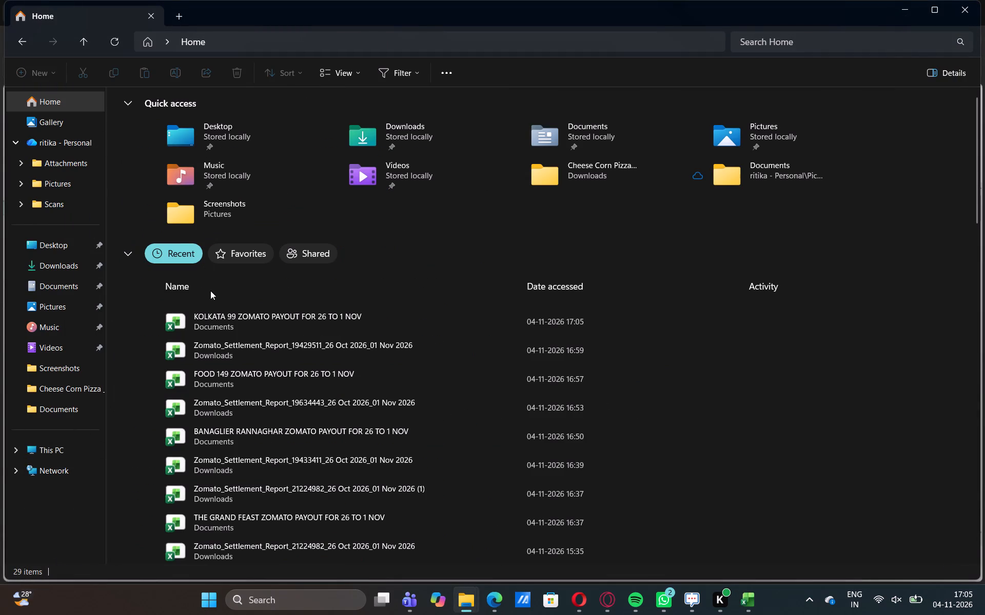
right_click(224, 320)
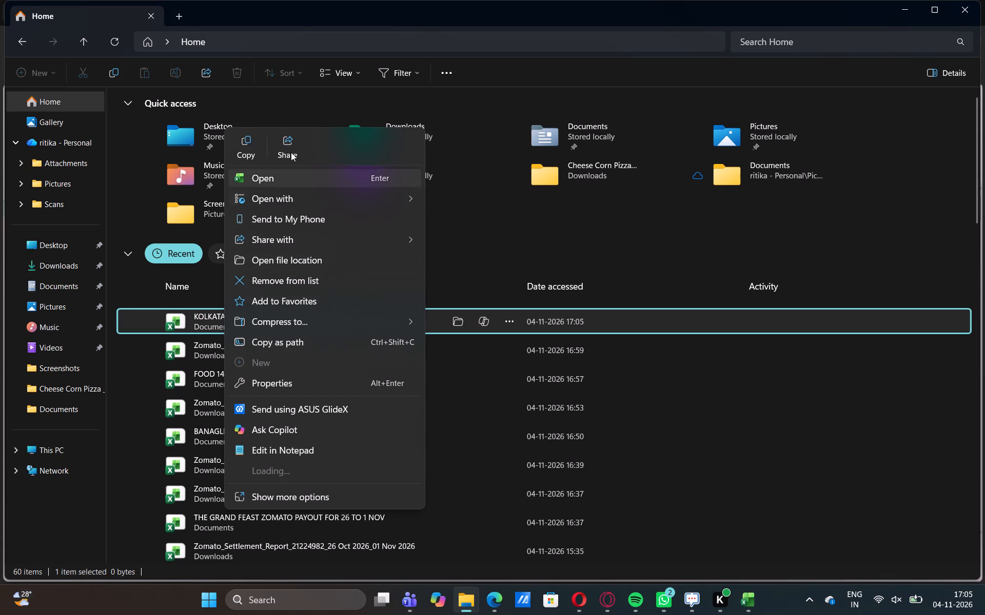
click(287, 142)
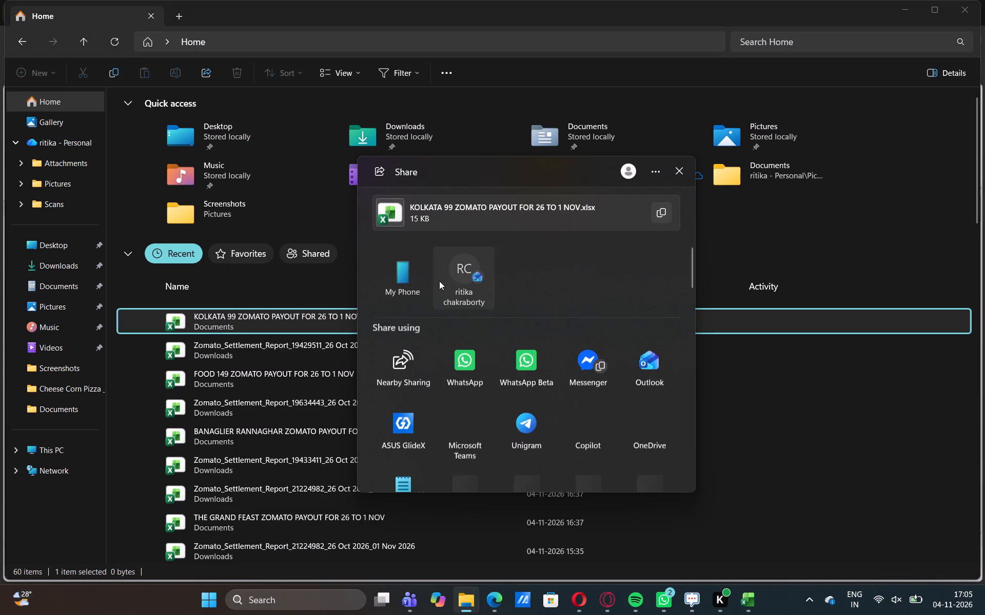
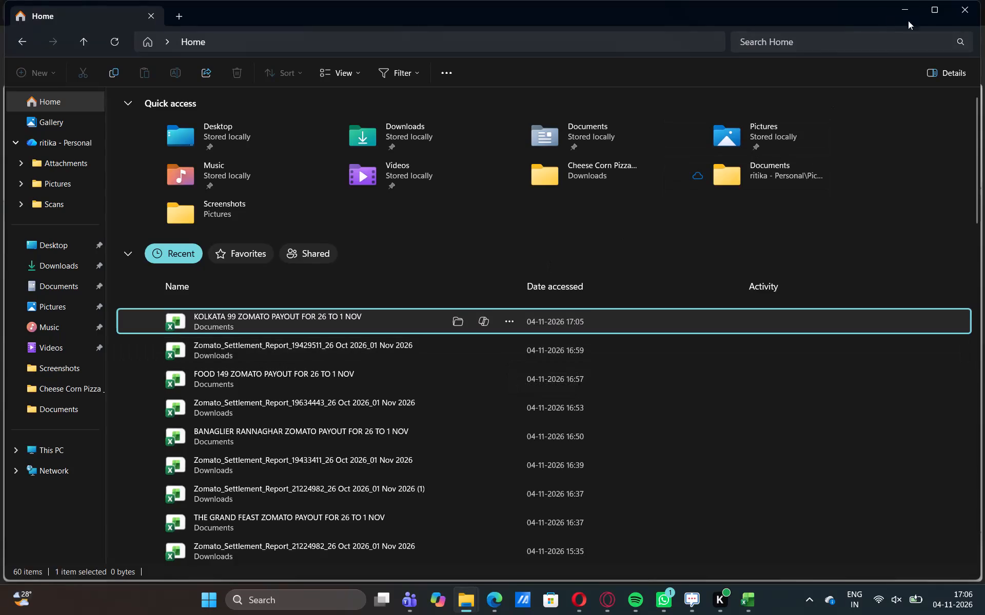
Close the Kolkata@99 report tab and open Burger In Town's 26 Oct - 01 Nov'26 settlement report from the Zomato payouts page.
click(902, 8)
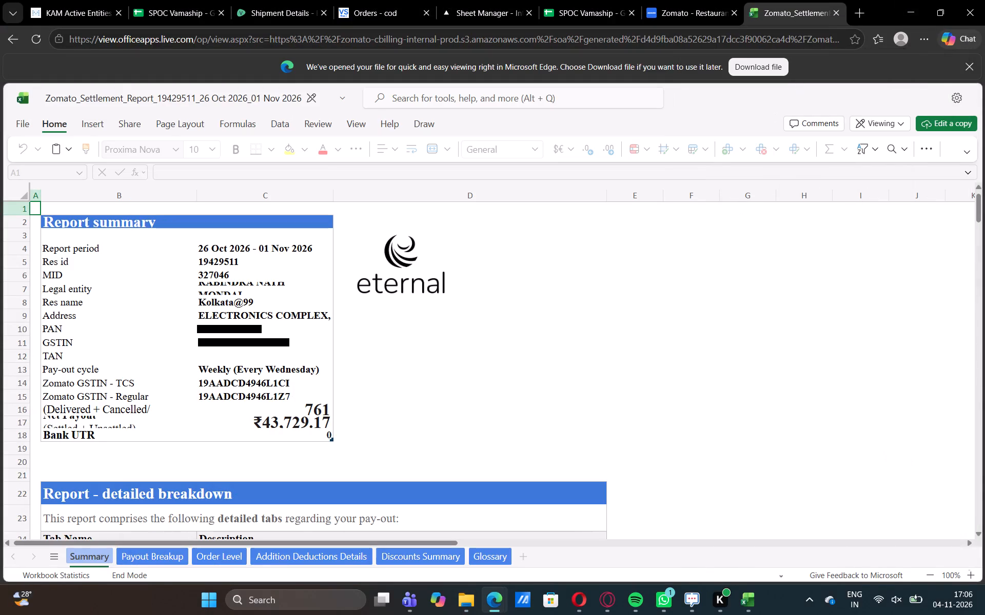
click(834, 15)
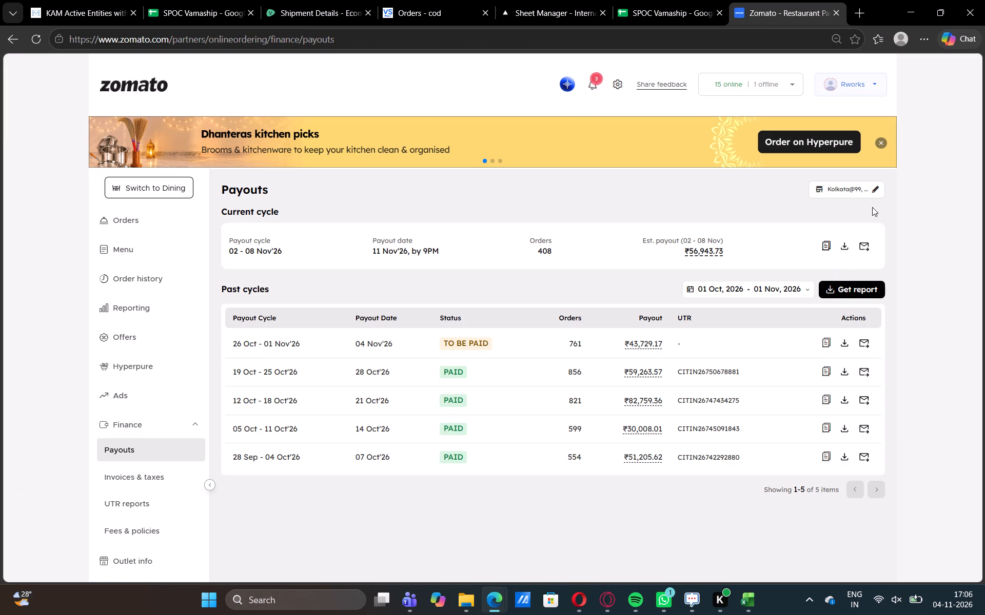
click(872, 187)
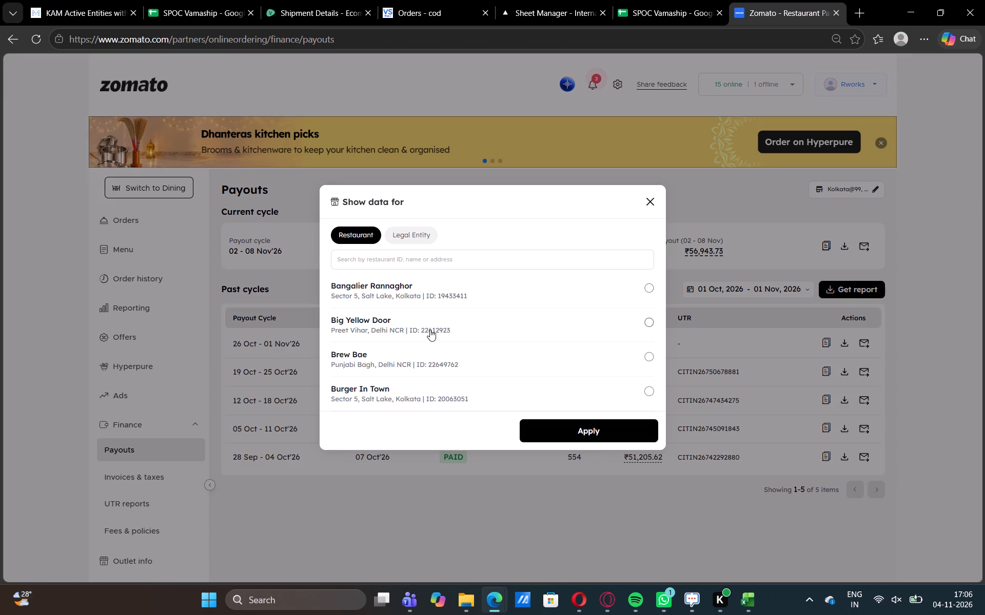
click(639, 391)
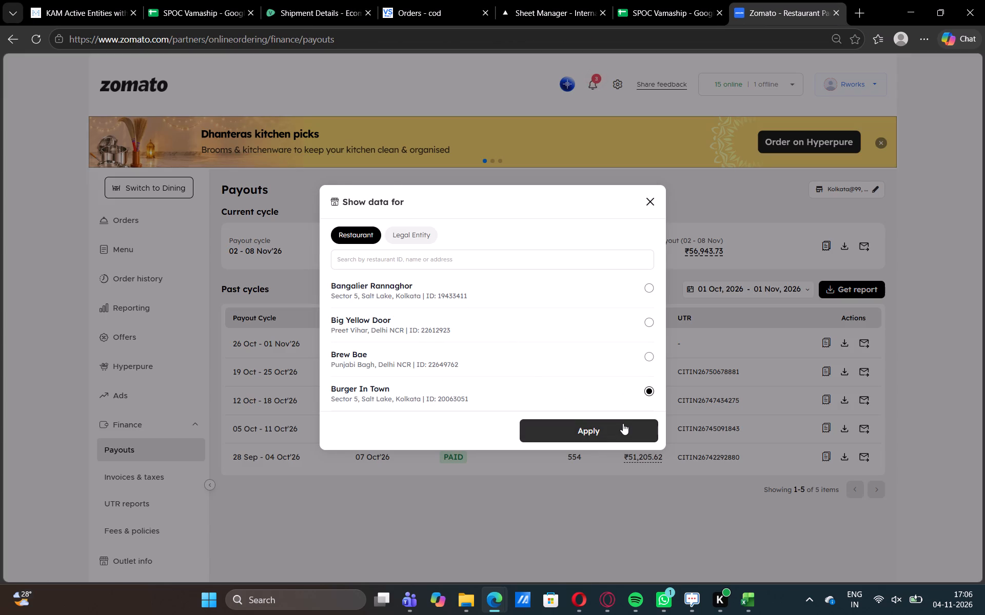
click(620, 426)
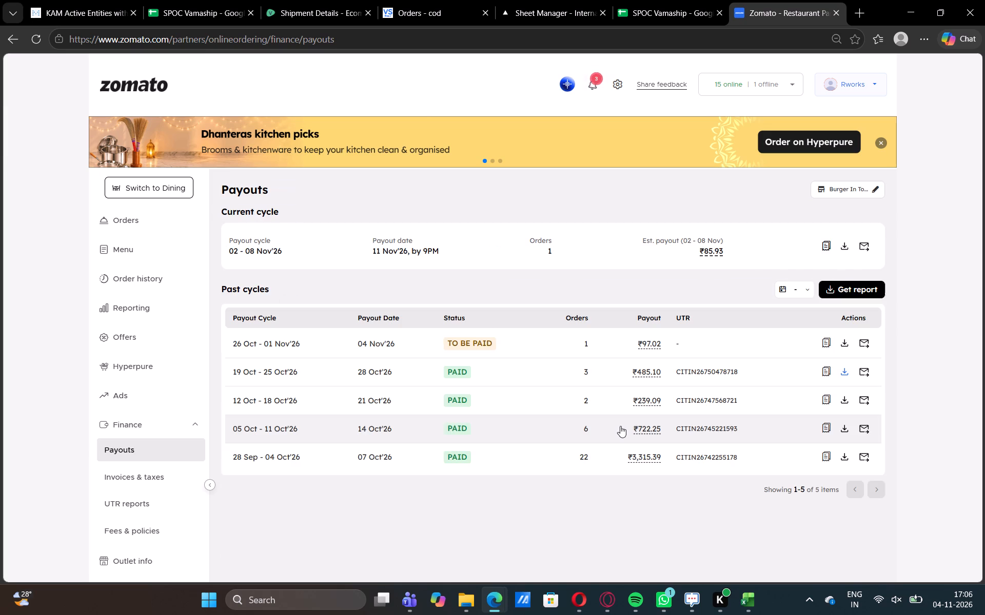
click(845, 346)
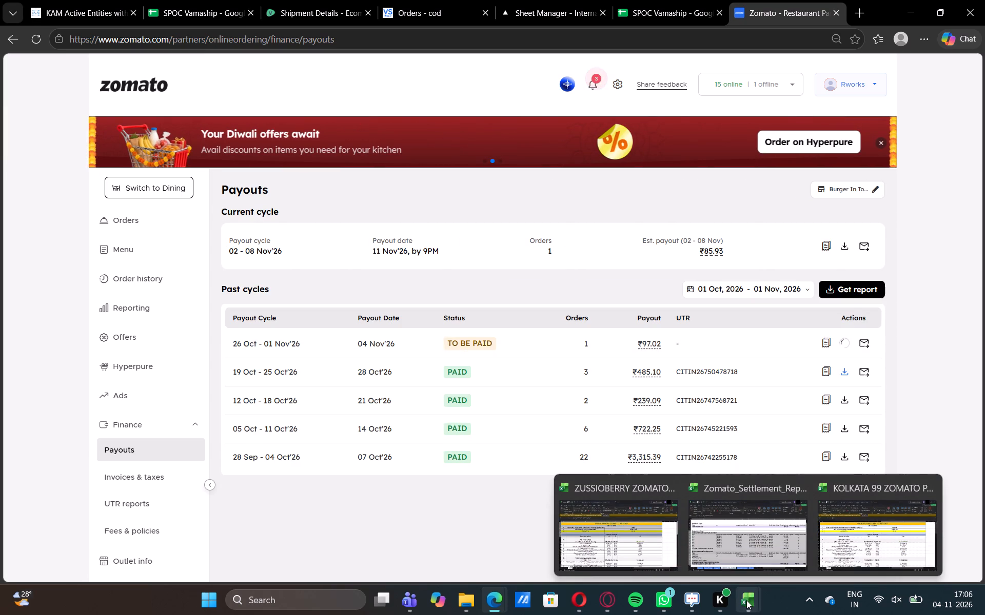
Close the Kolkata settlement report and the KOLKATA 99 payout workbook, leaving the ZUSSIOBERRY workbook open.
click(801, 491)
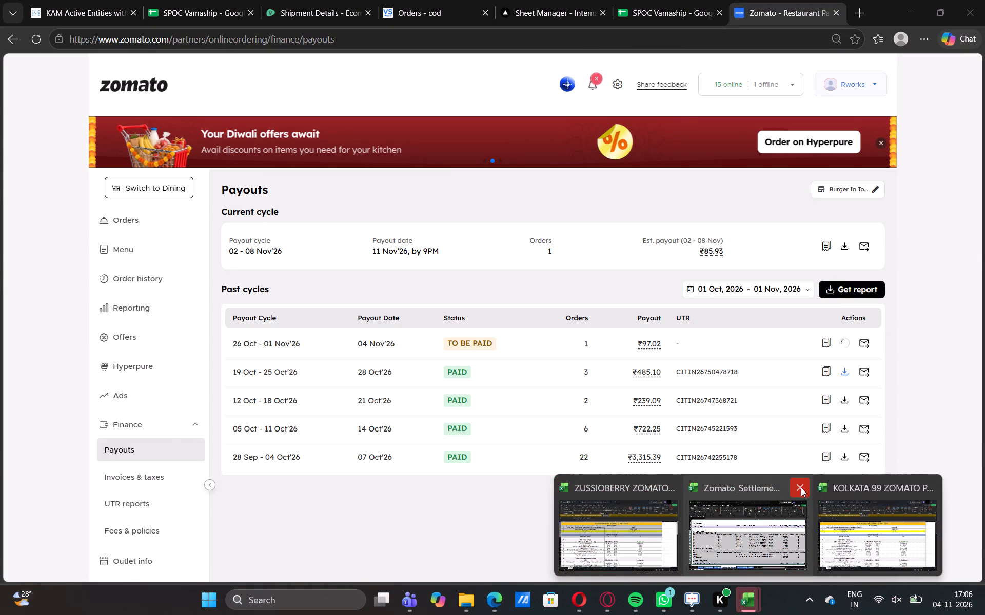
click(801, 487)
click(555, 412)
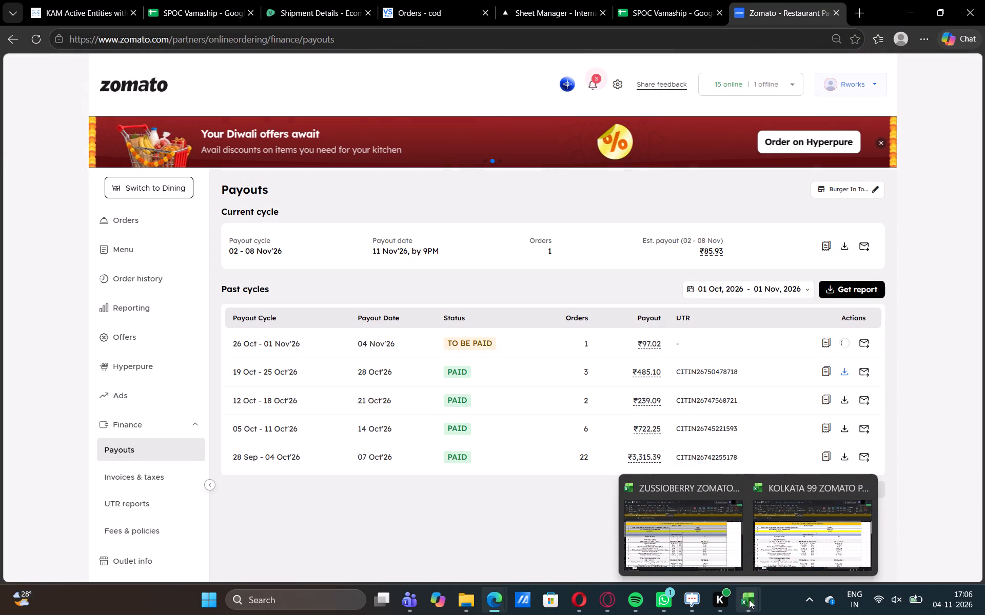
click(867, 485)
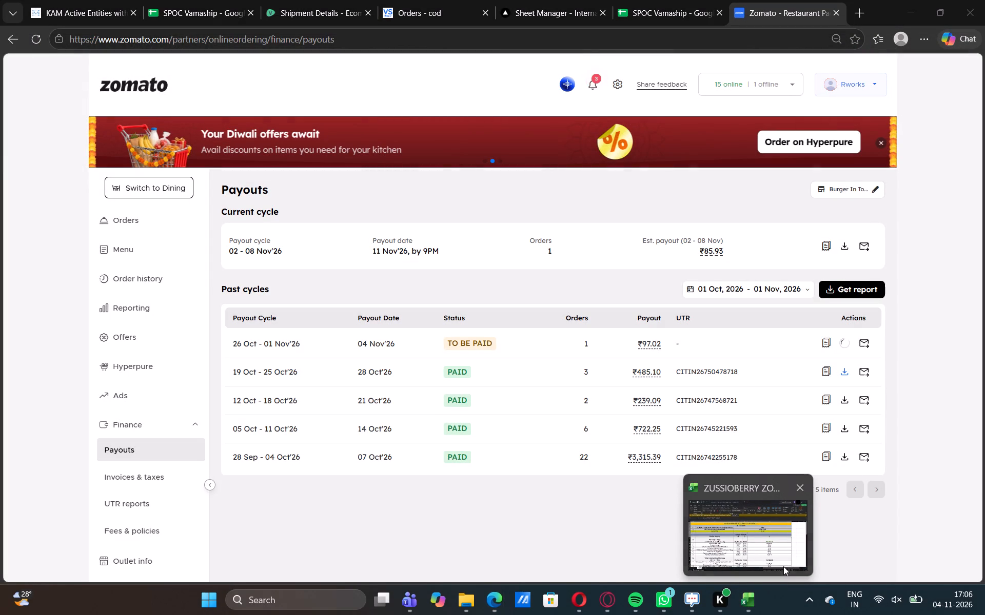
Create a new blank Excel workbook, maximise its window, and return to the browser.
right_click(757, 608)
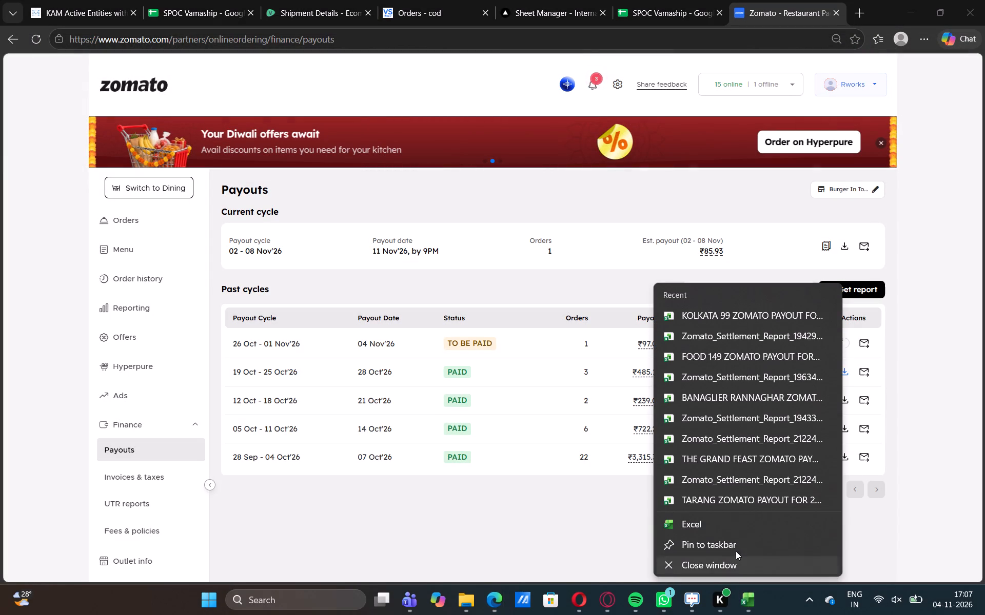
click(714, 527)
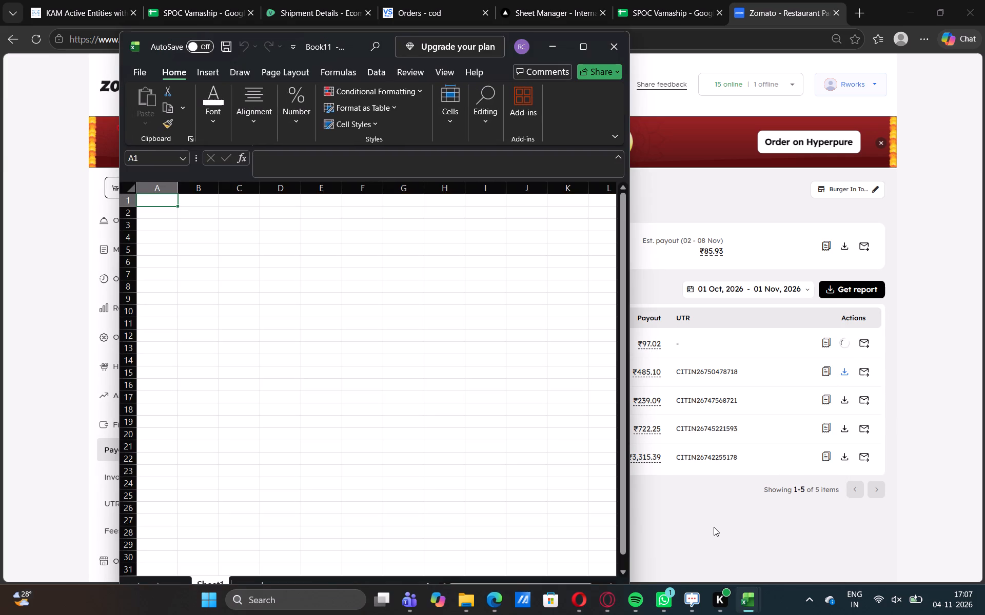
click(584, 45)
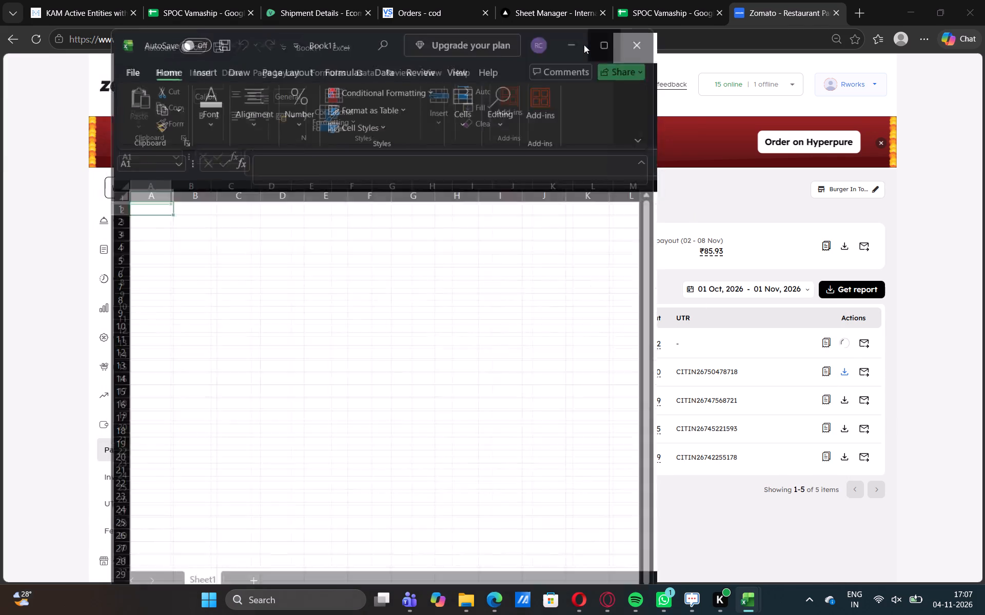
click(907, 11)
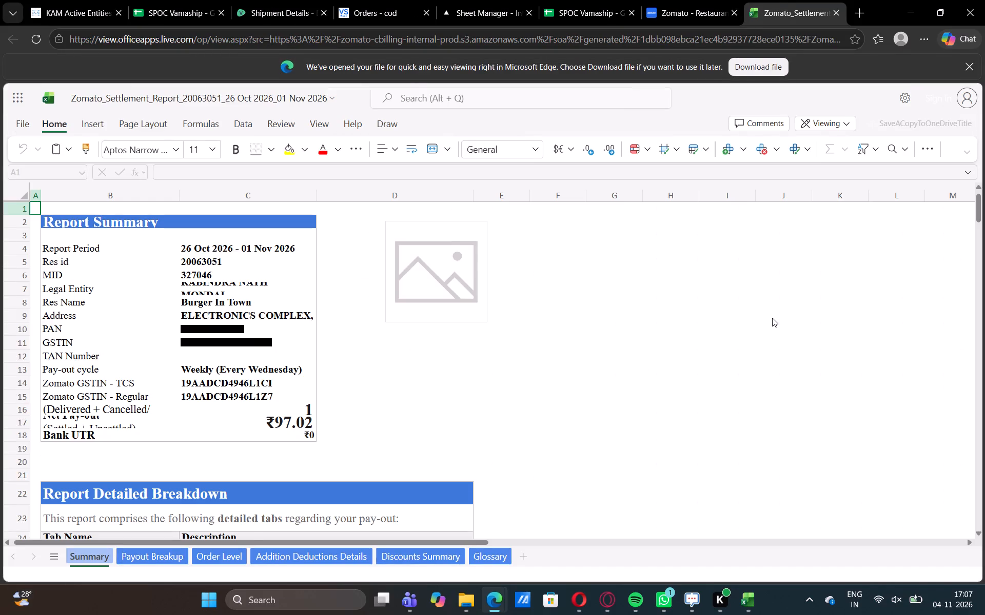
Download the Burger In Town settlement report and open it in Excel for editing on its Payout Breakup sheet.
click(763, 68)
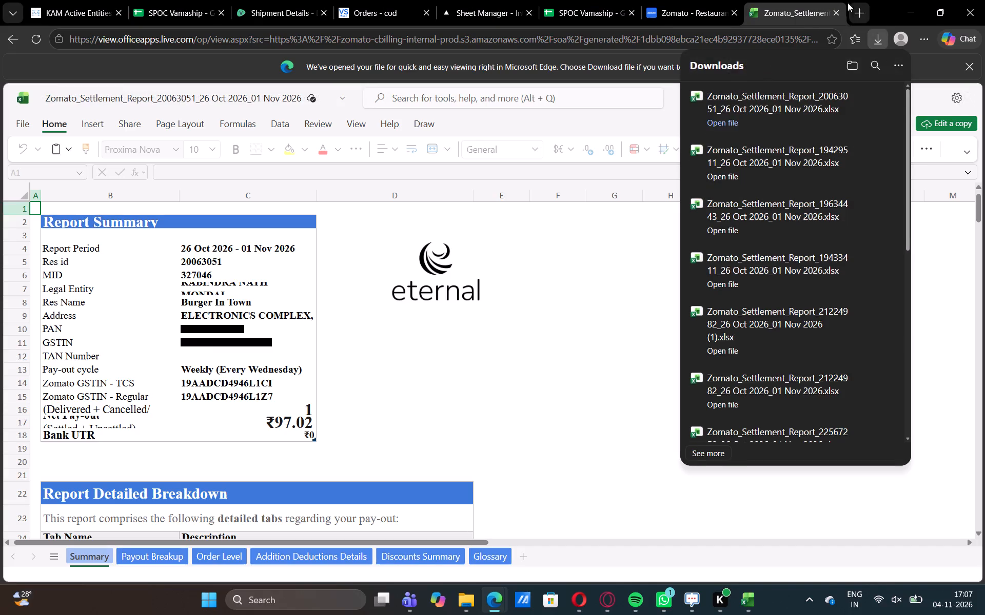
click(725, 118)
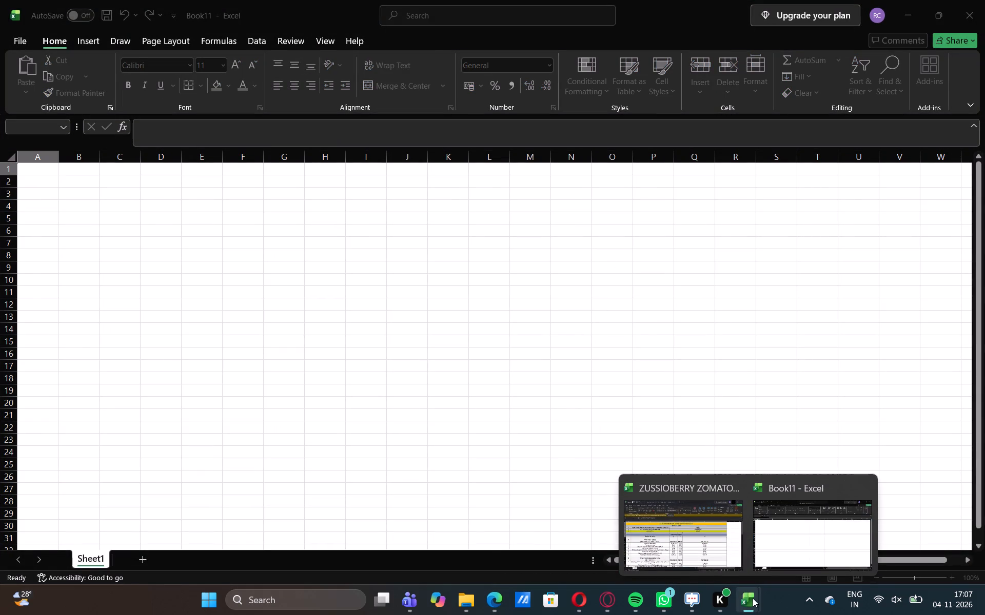
click(691, 549)
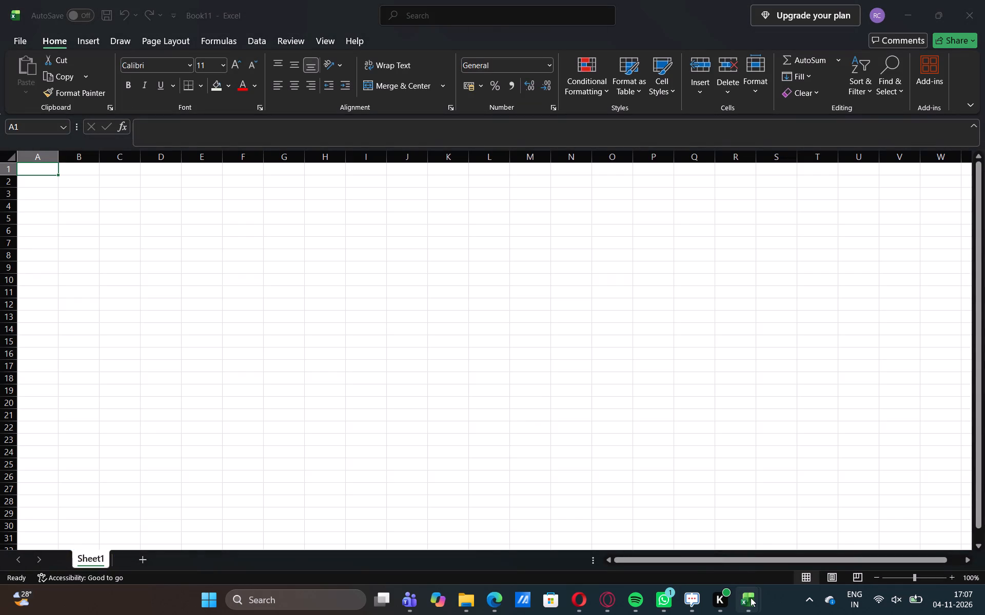
click(866, 520)
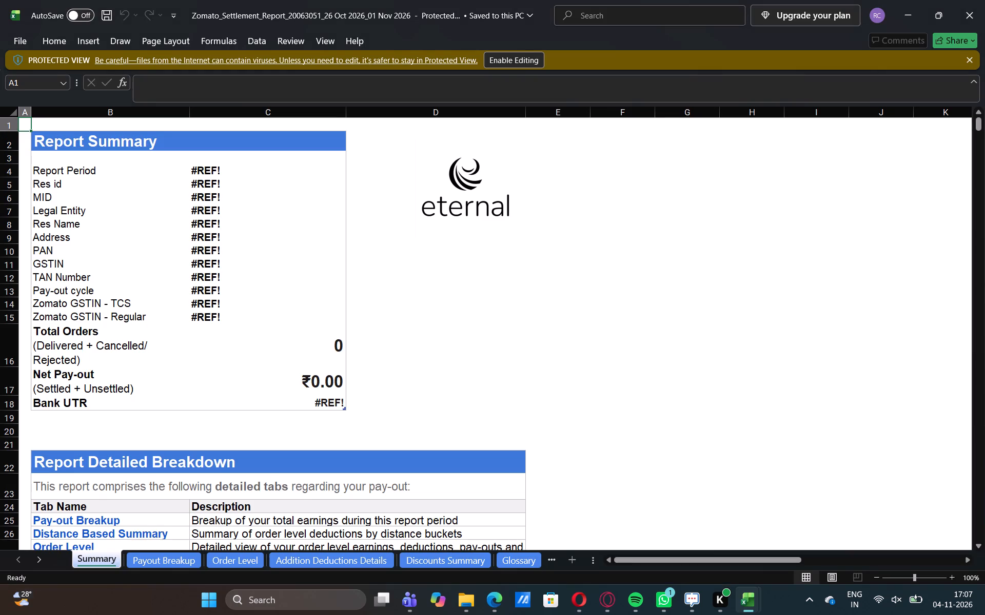
click(520, 58)
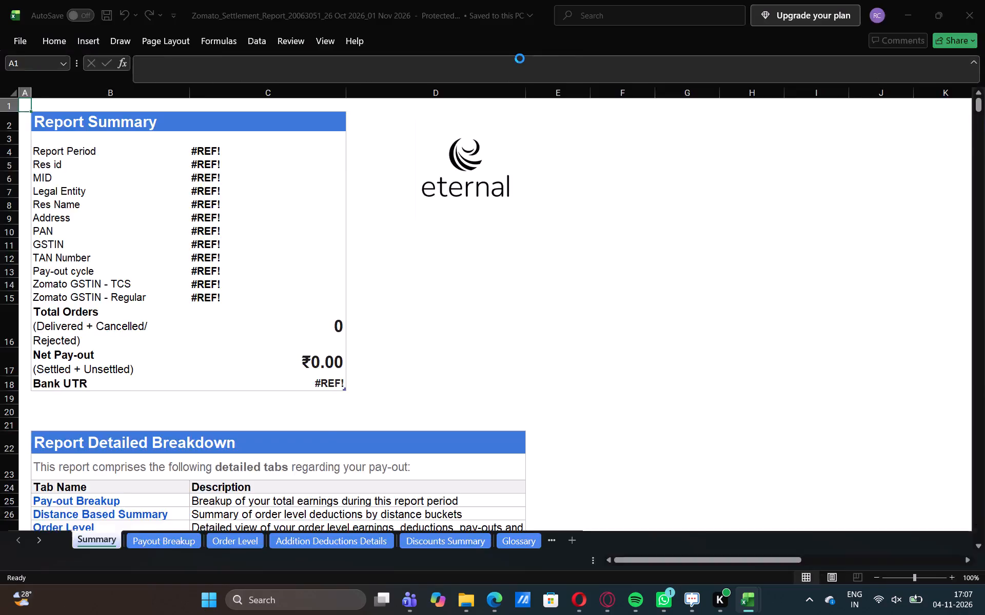
click(177, 559)
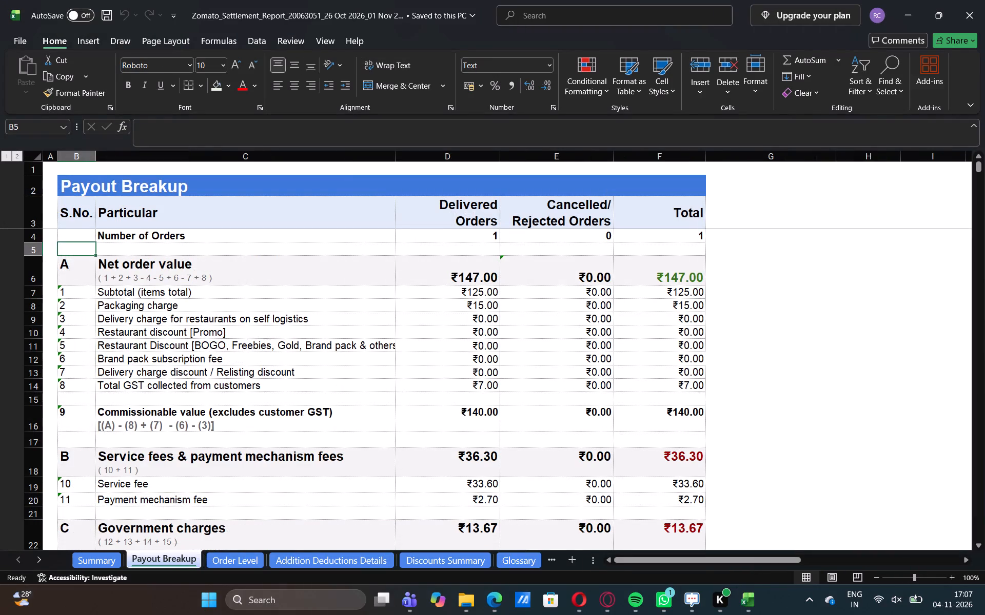
drag(980, 165, 982, 191)
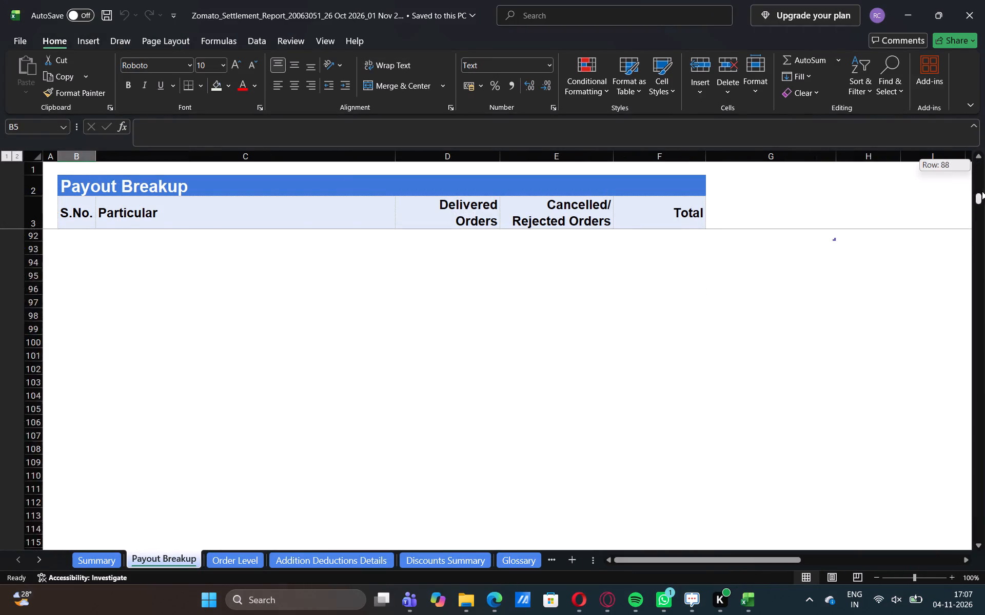
drag(982, 191, 984, 180)
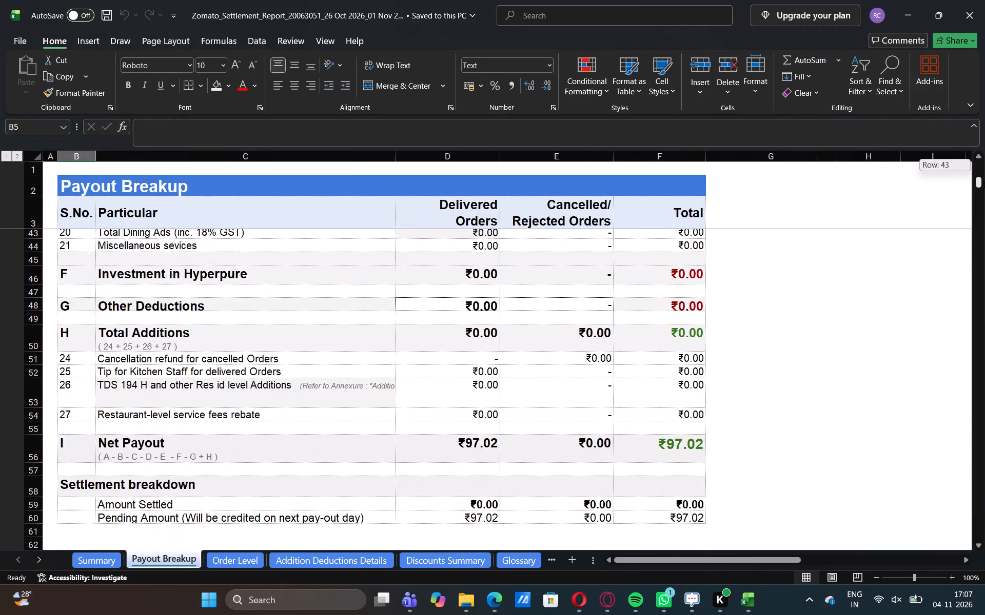
drag(984, 180, 984, 151)
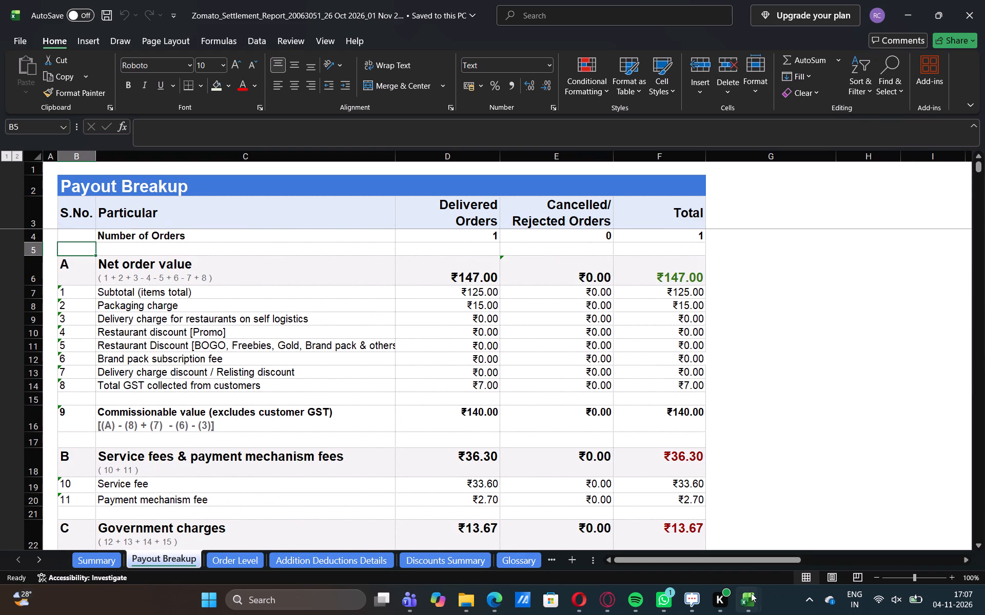
Copy the header block A1:E7, title through PAYOUT BREAKUP, from the ZUSSIOBERRY payout workbook into Book11 at A1.
click(855, 528)
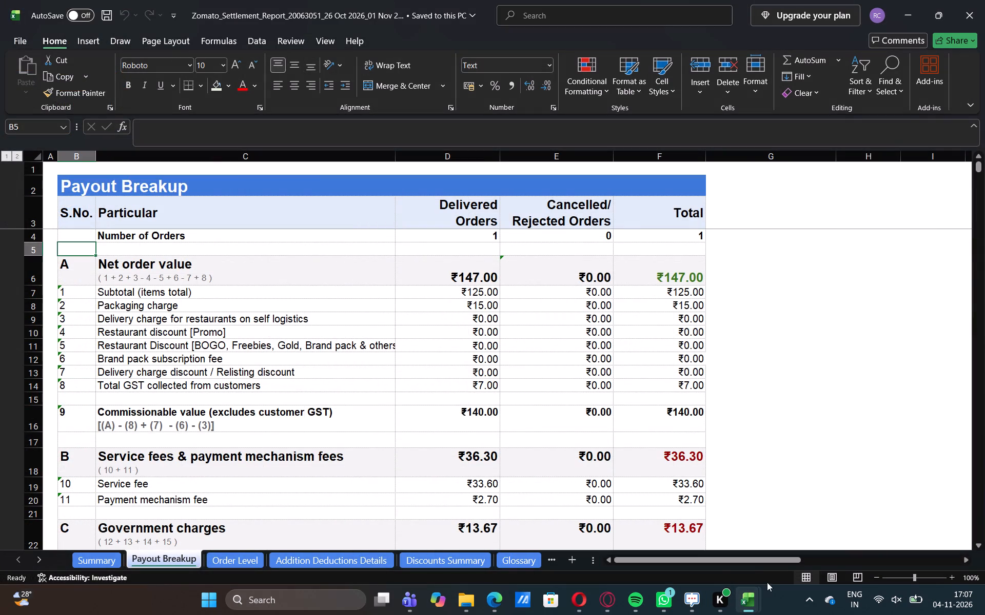
click(615, 545)
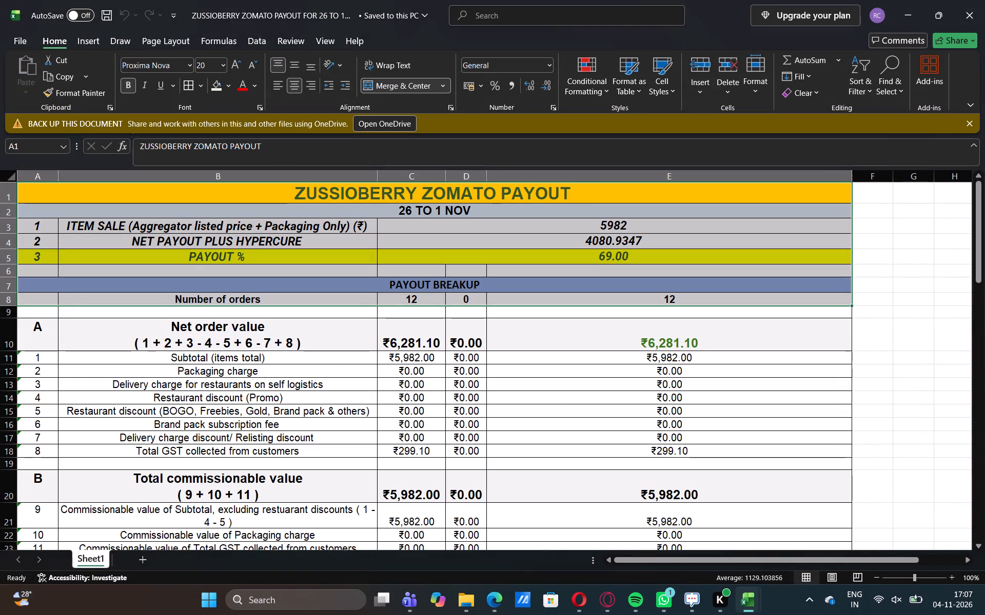
click(781, 351)
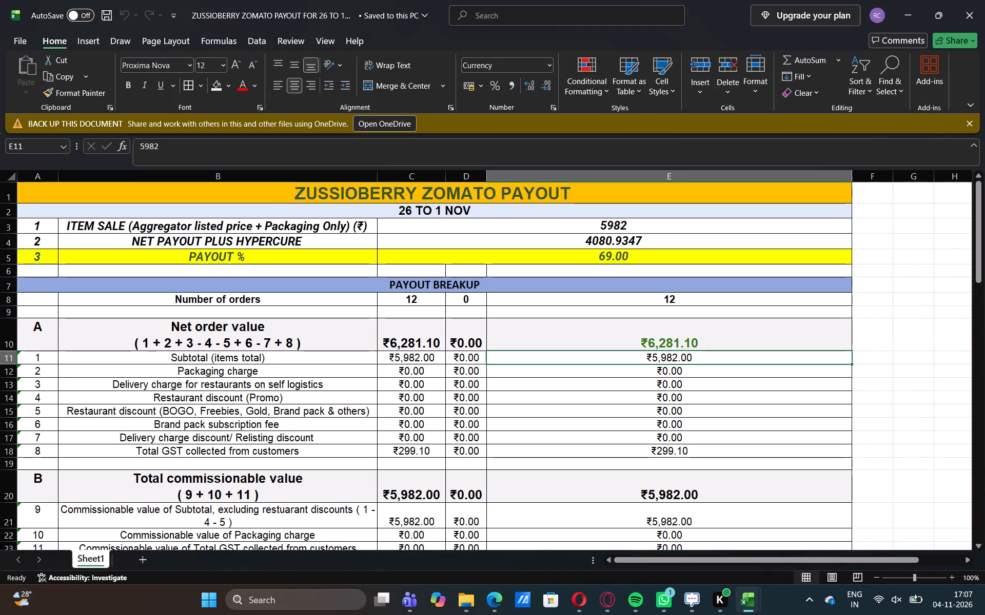
click(72, 198)
drag(72, 198, 78, 285)
key(ctrl+c)
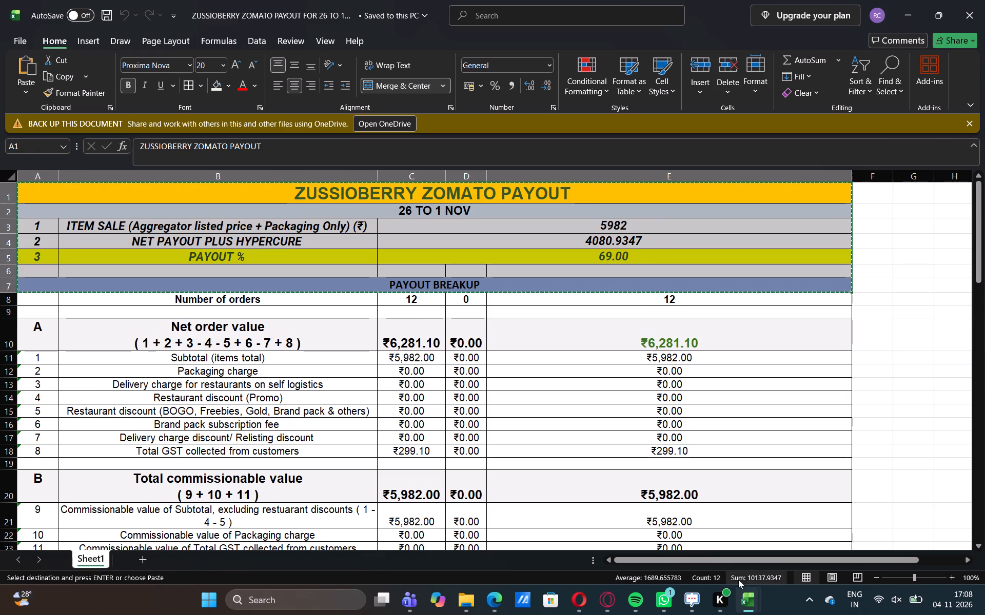
click(746, 542)
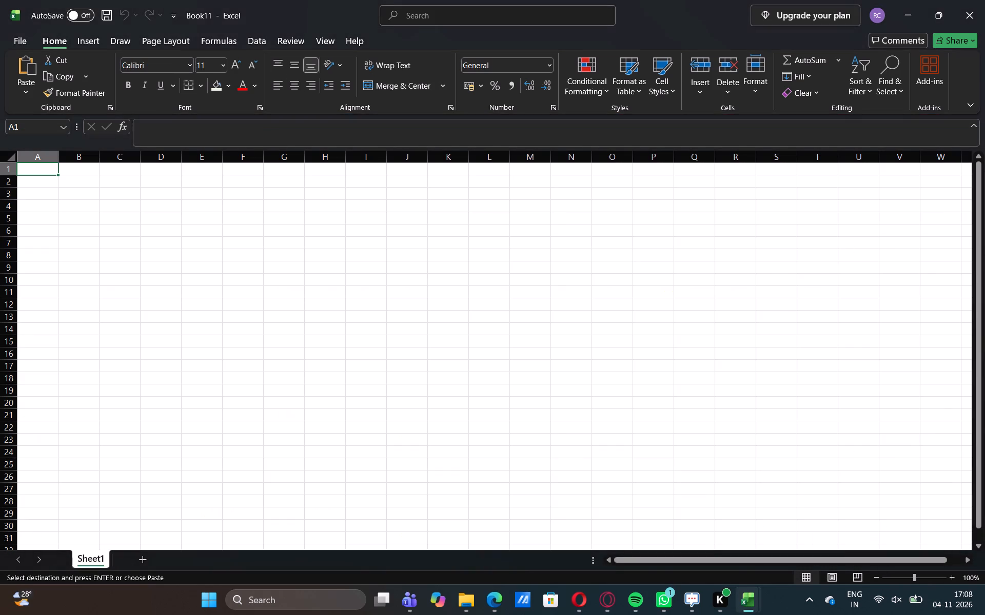
key(ctrl+v)
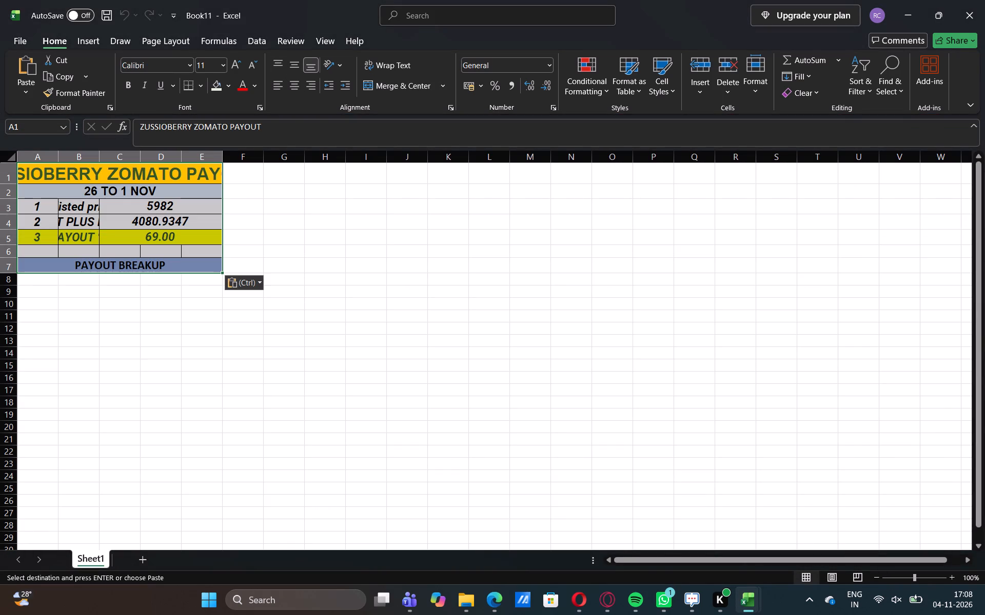
Widen columns E and B in Book11 so the title and the full ITEM SALE label fit.
click(255, 203)
drag(223, 155, 443, 167)
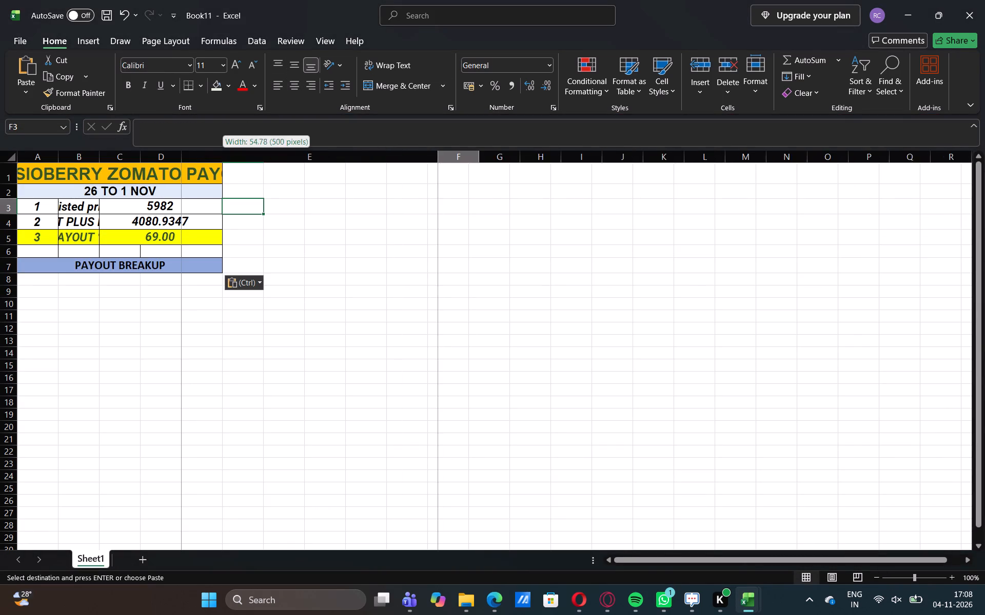
drag(443, 167, 758, 191)
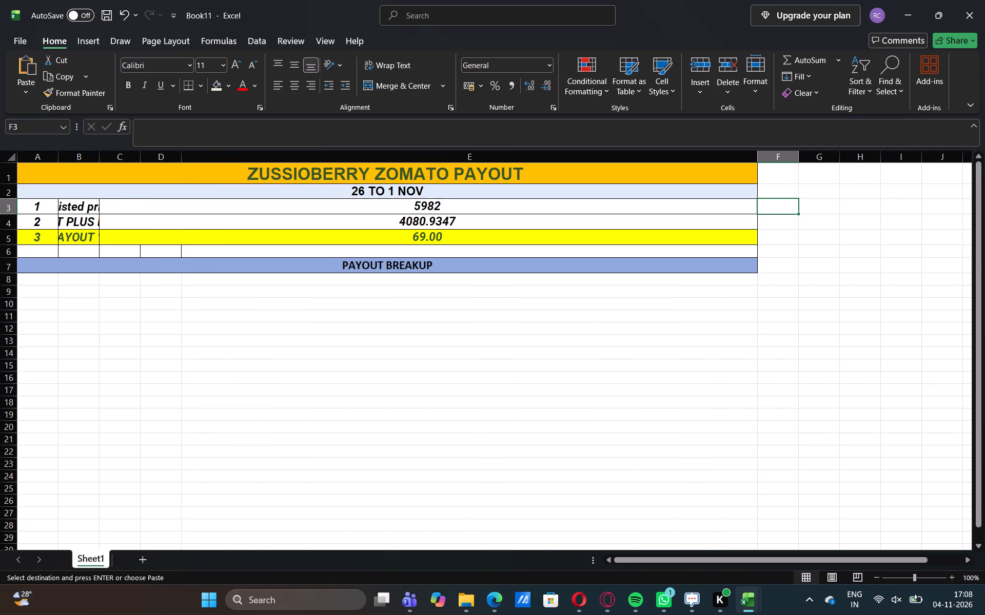
drag(101, 156, 283, 158)
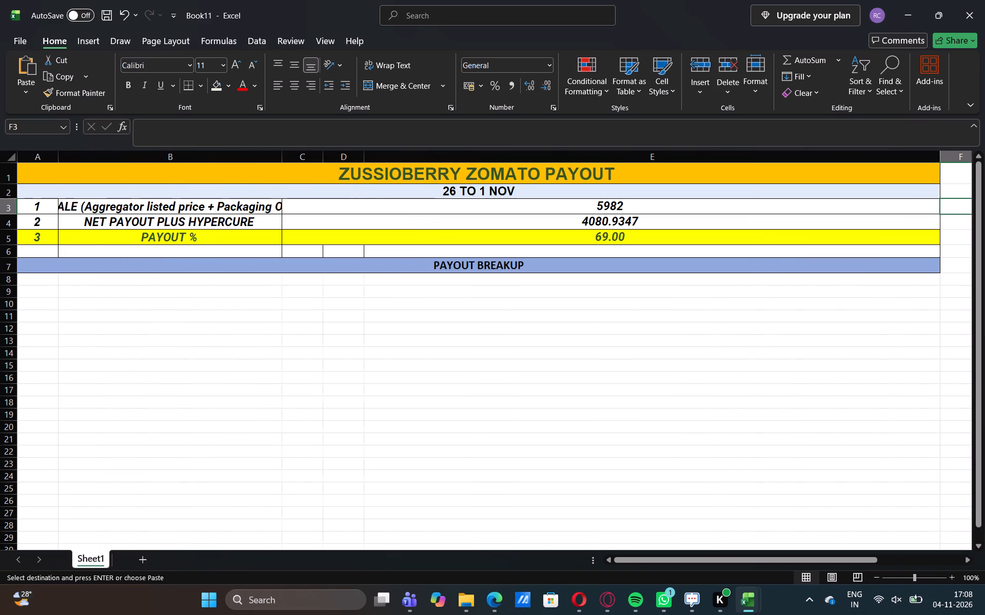
drag(283, 158, 332, 158)
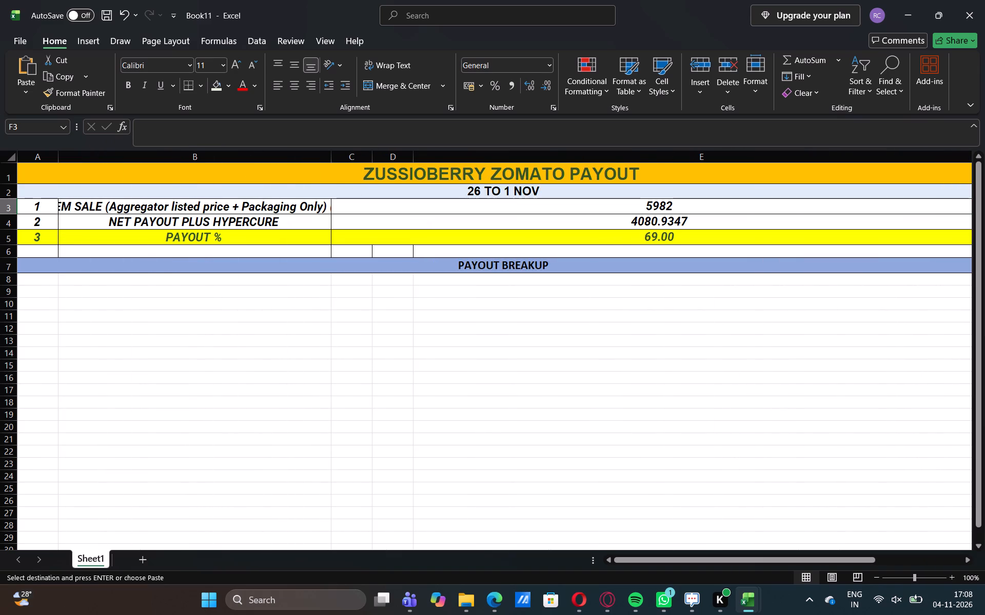
drag(332, 156, 379, 159)
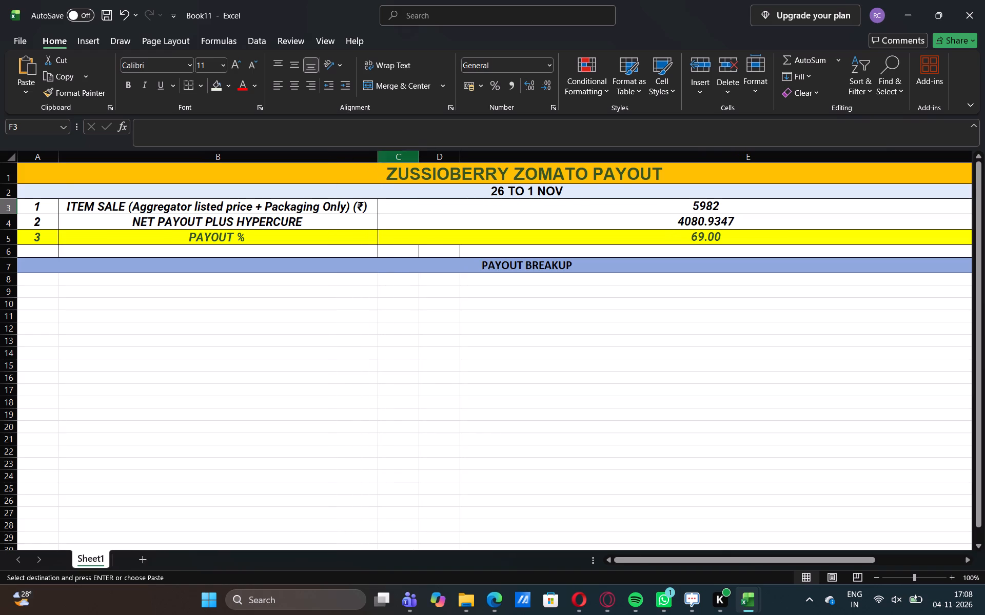
Replace the title in A1 with BURGER IN TOWN ZOMATO PAYOUT.
click(416, 172)
key(BackSpace)
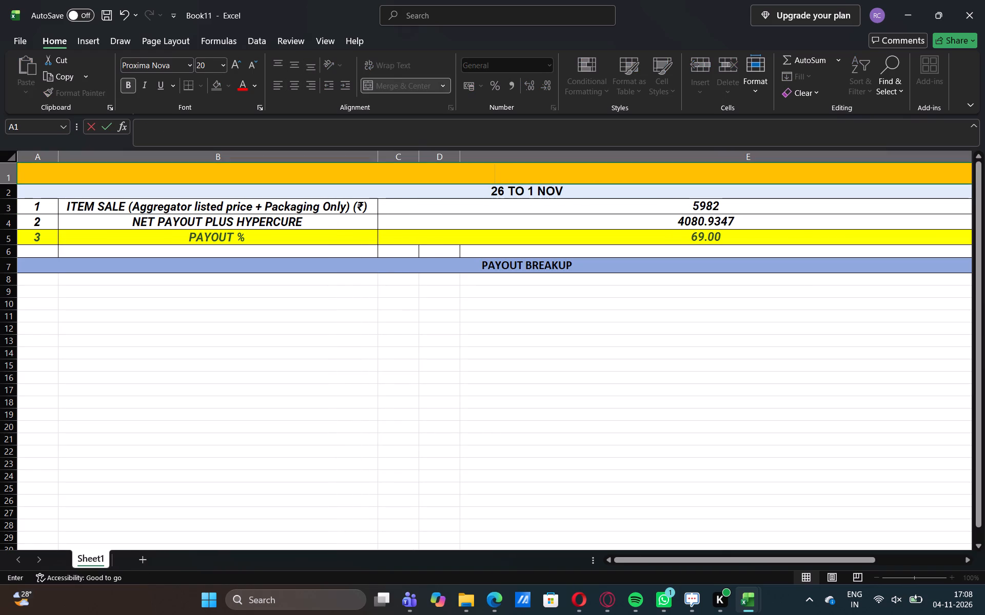
text(BURGER IN TOWN ZOMATO PAYOUT)
click(32, 294)
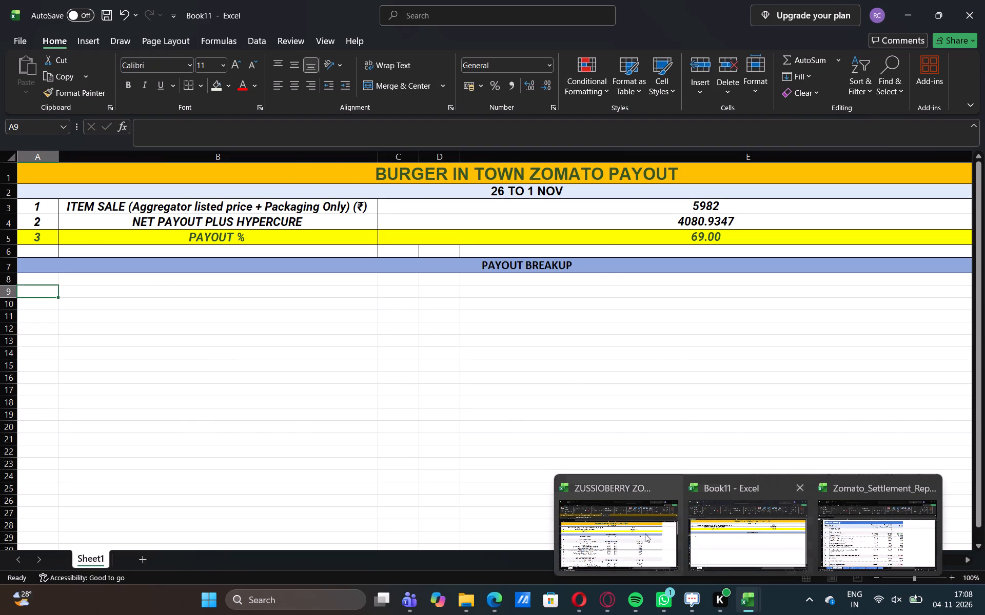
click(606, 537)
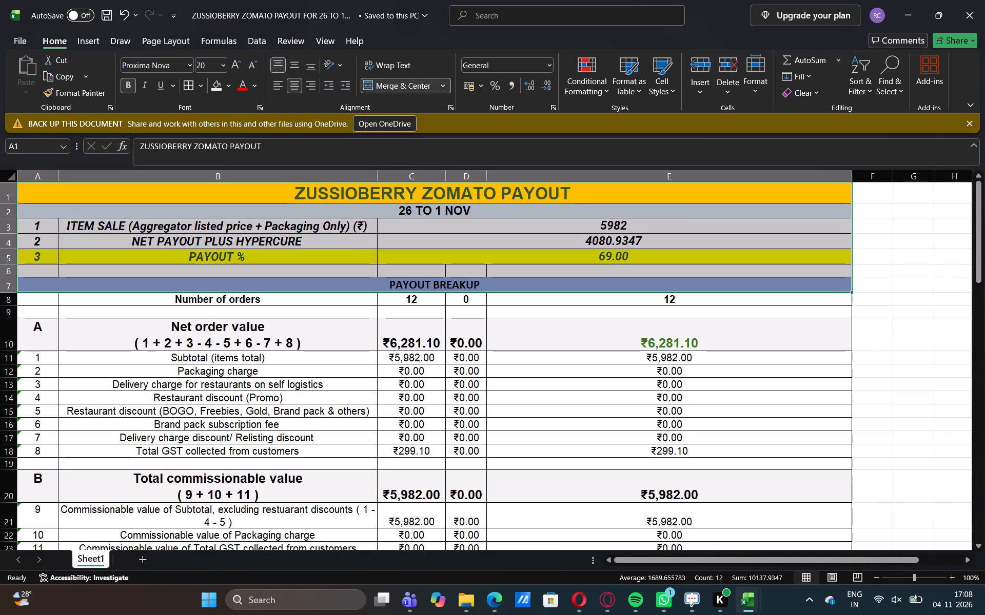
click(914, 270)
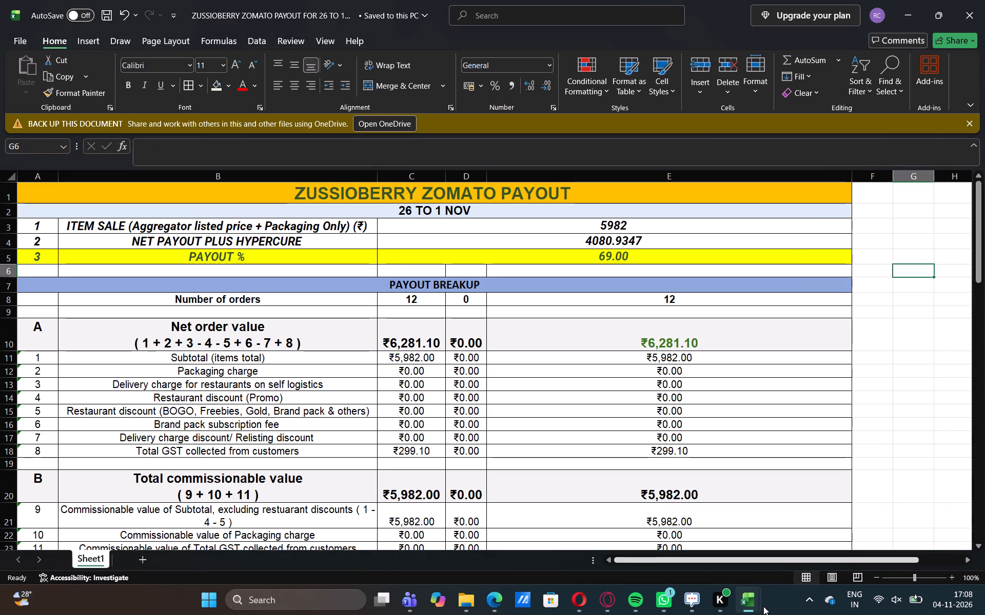
Copy B4:F56, Number of Orders through Net Payout, from the settlement report's Payout Breakup into Book11 at A8 as formatted values without formulas.
click(896, 524)
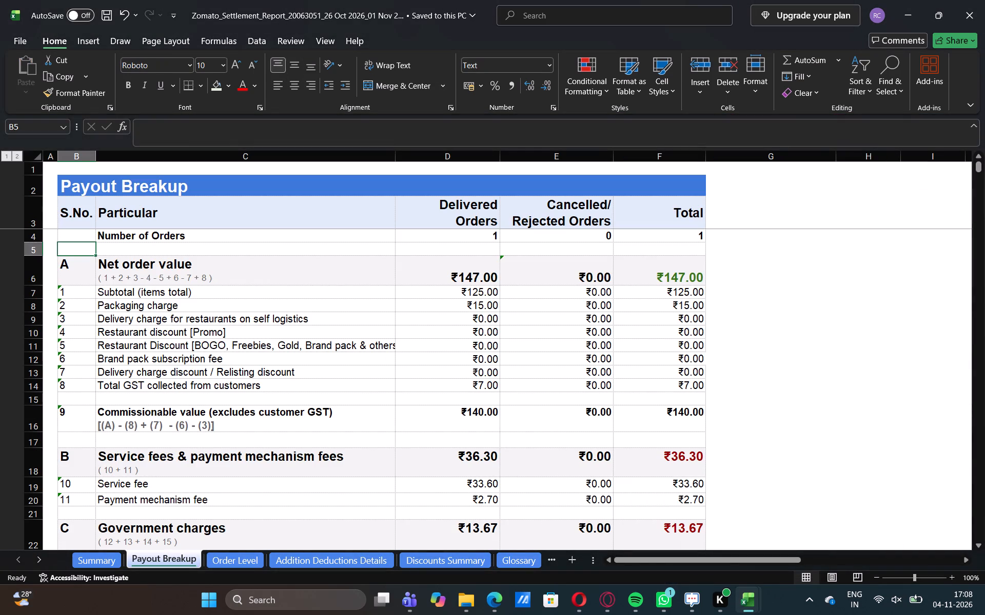
click(67, 237)
drag(67, 237, 106, 367)
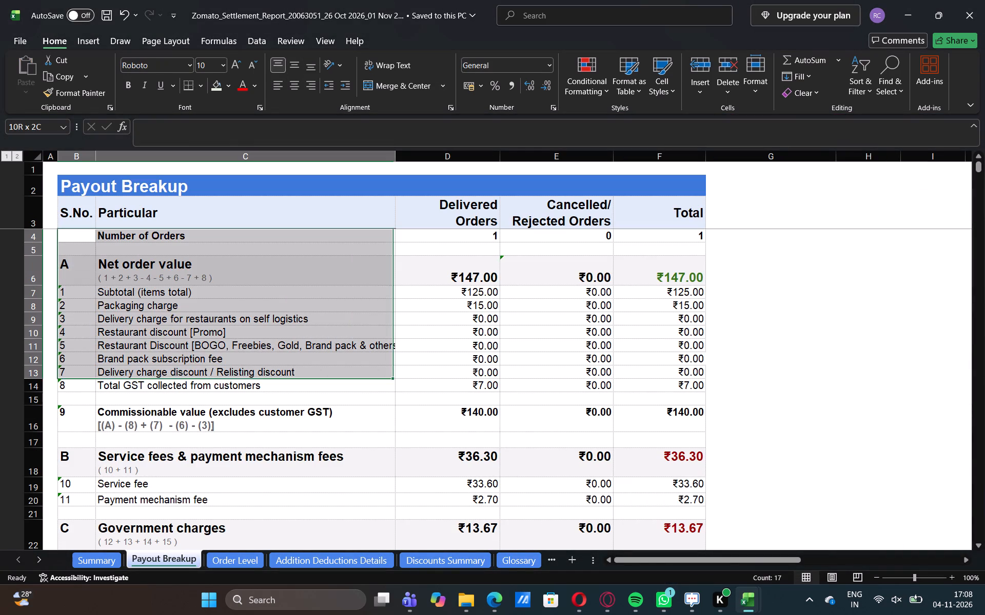
drag(106, 367, 688, 498)
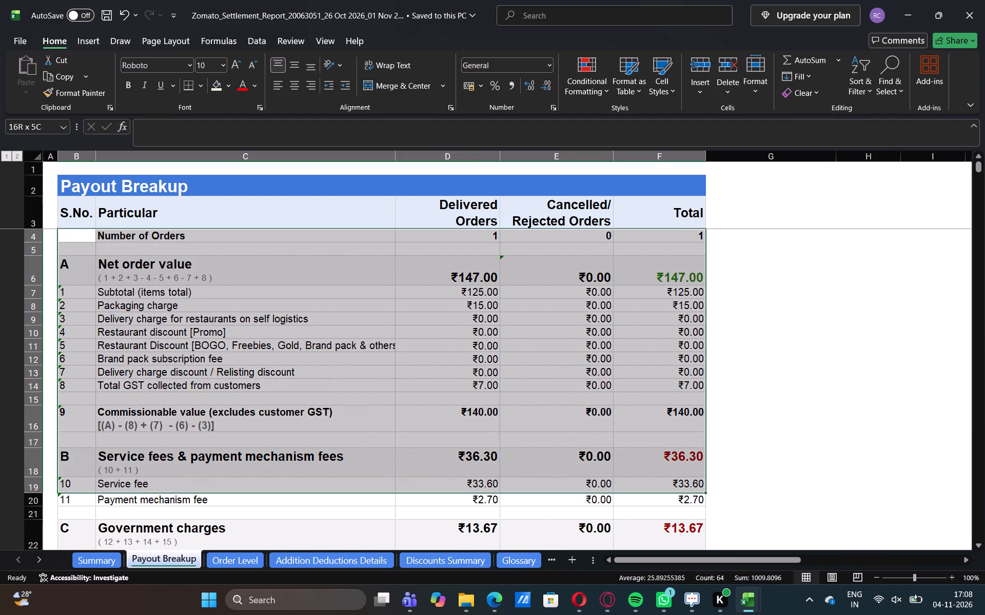
drag(688, 498, 689, 577)
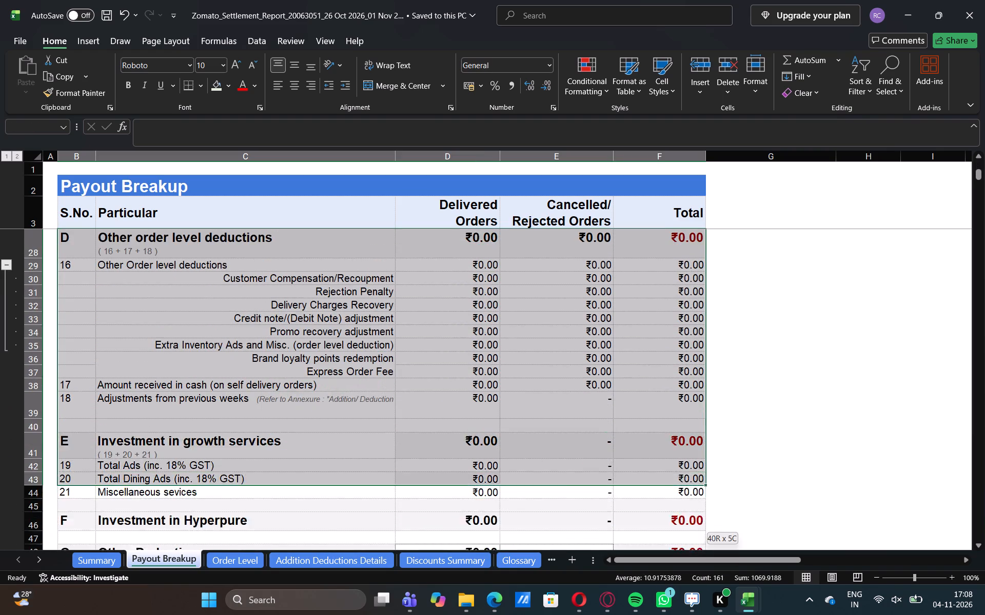
drag(689, 577, 695, 347)
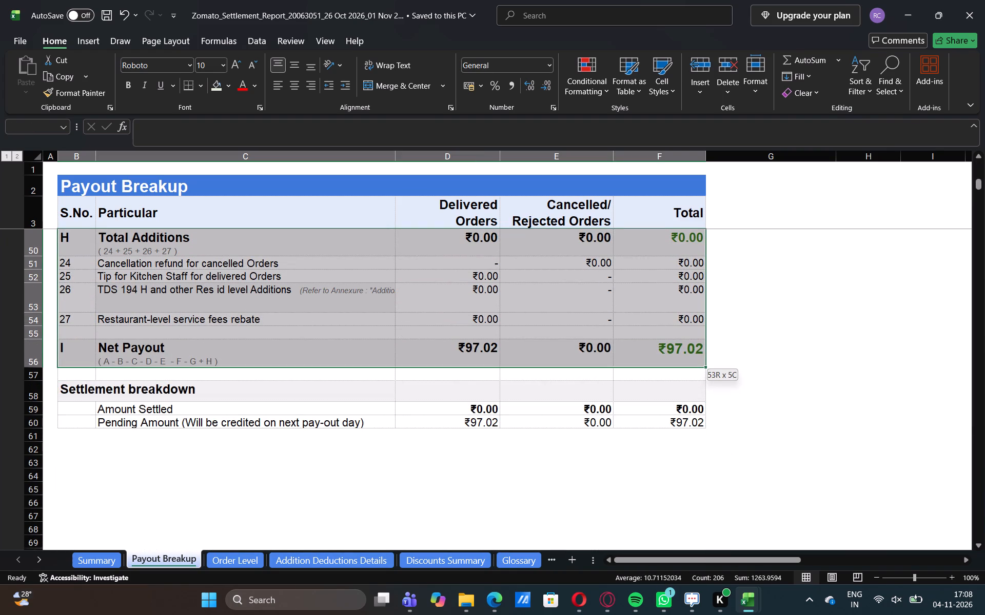
drag(695, 347, 692, 344)
key(ctrl+c)
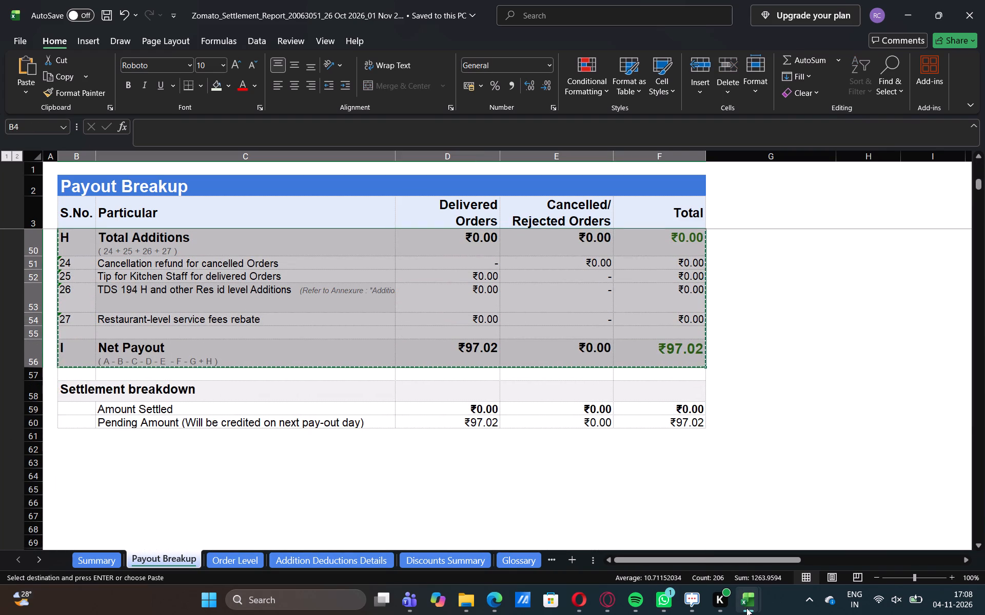
click(728, 556)
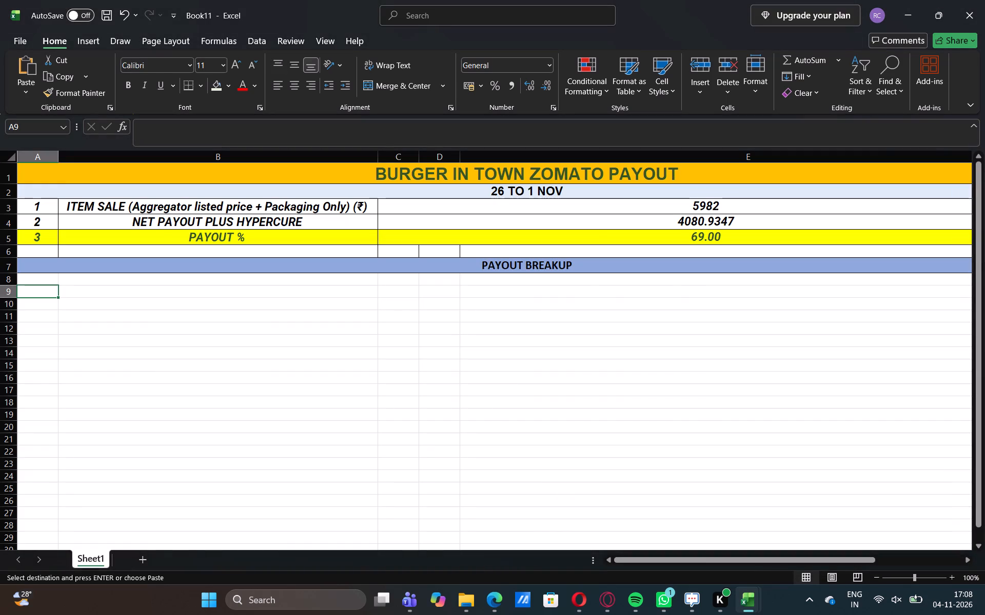
click(35, 280)
key(ctrl+v)
right_click(35, 280)
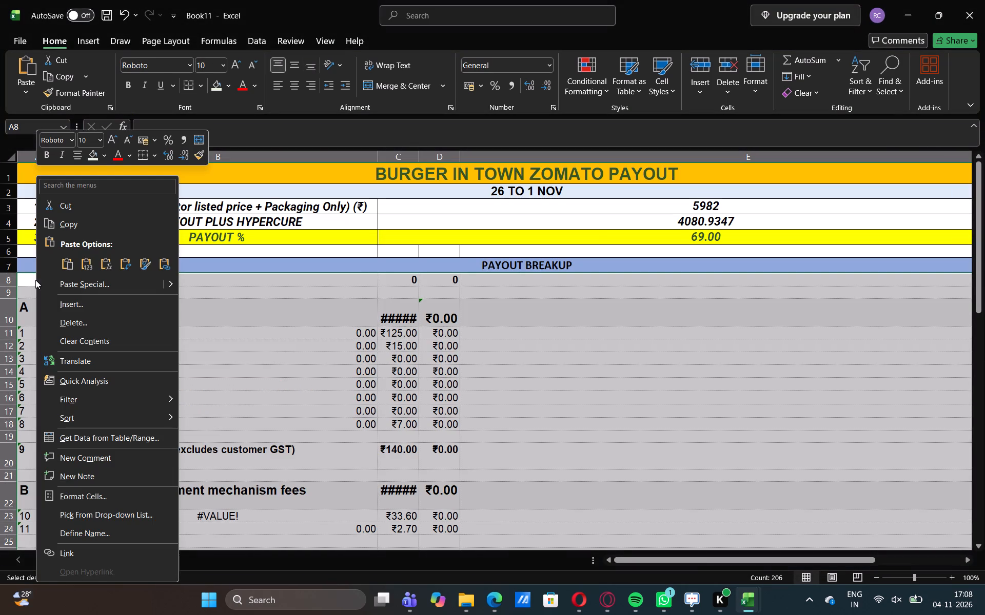
click(86, 264)
click(524, 343)
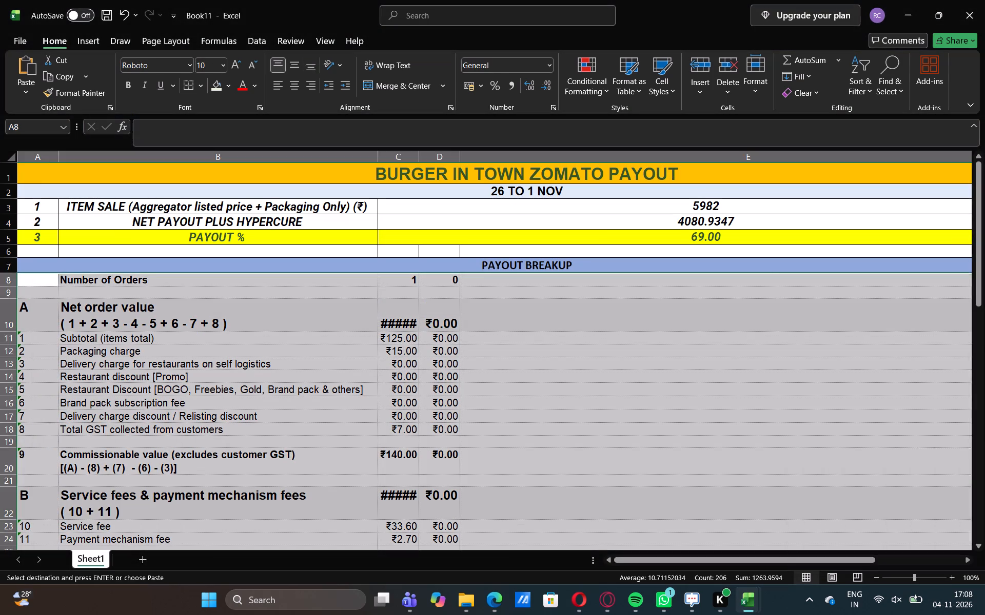
Widen column C in Book11 so its amounts fit, and narrow column E to roughly half its width.
drag(419, 153, 437, 156)
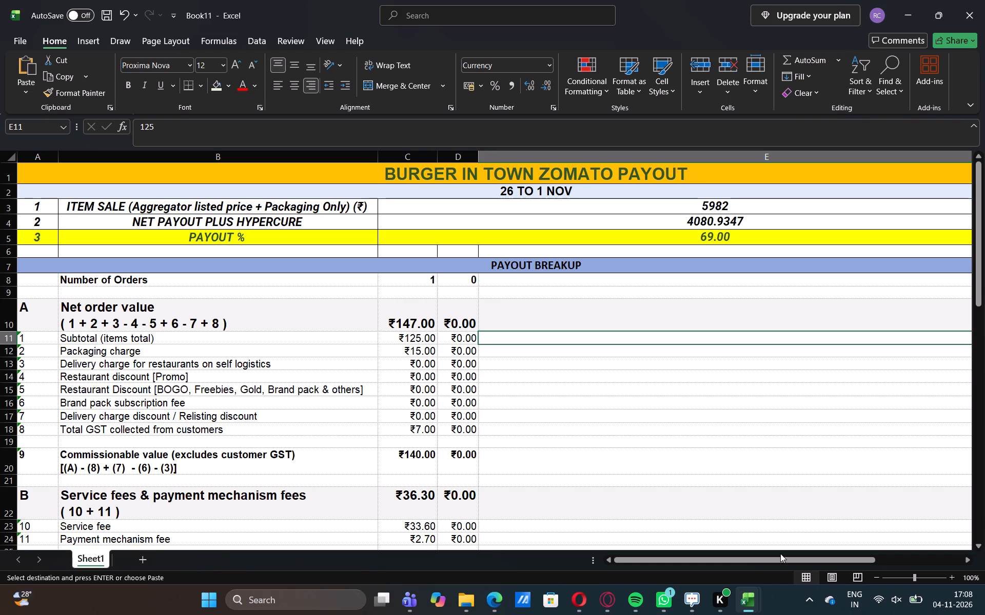
drag(778, 559, 851, 553)
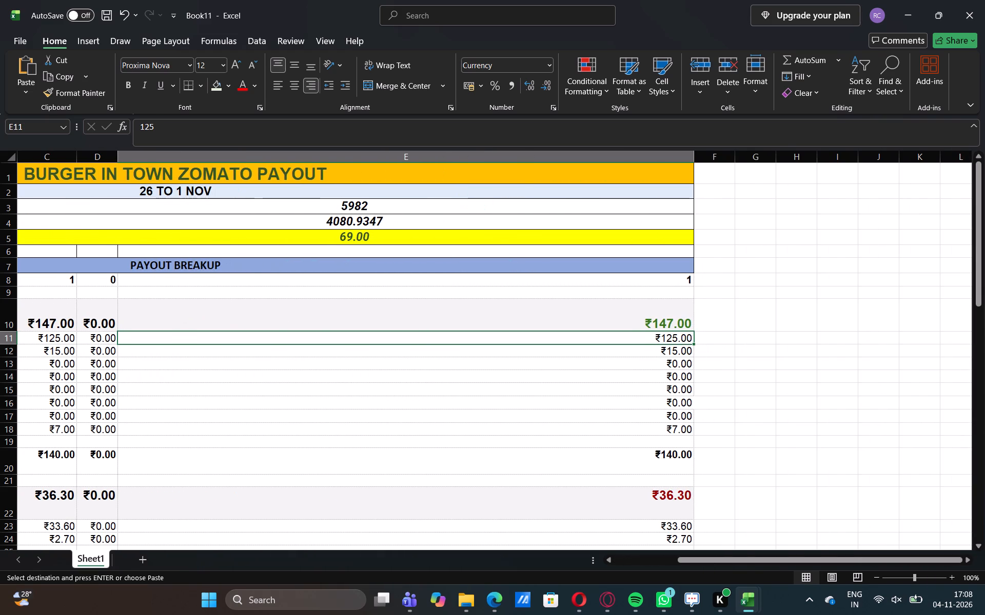
drag(693, 158, 393, 193)
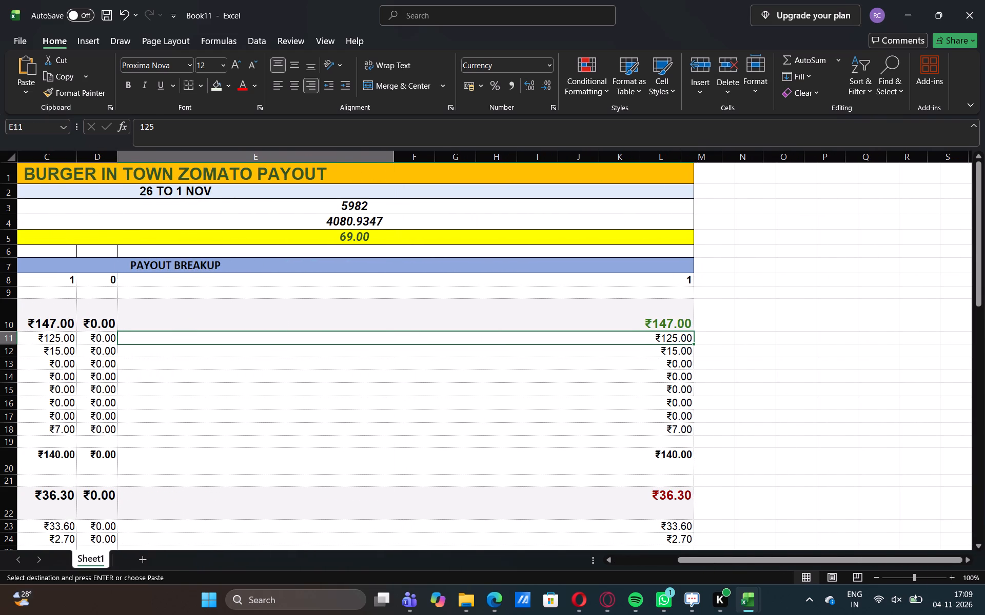
drag(684, 558, 583, 559)
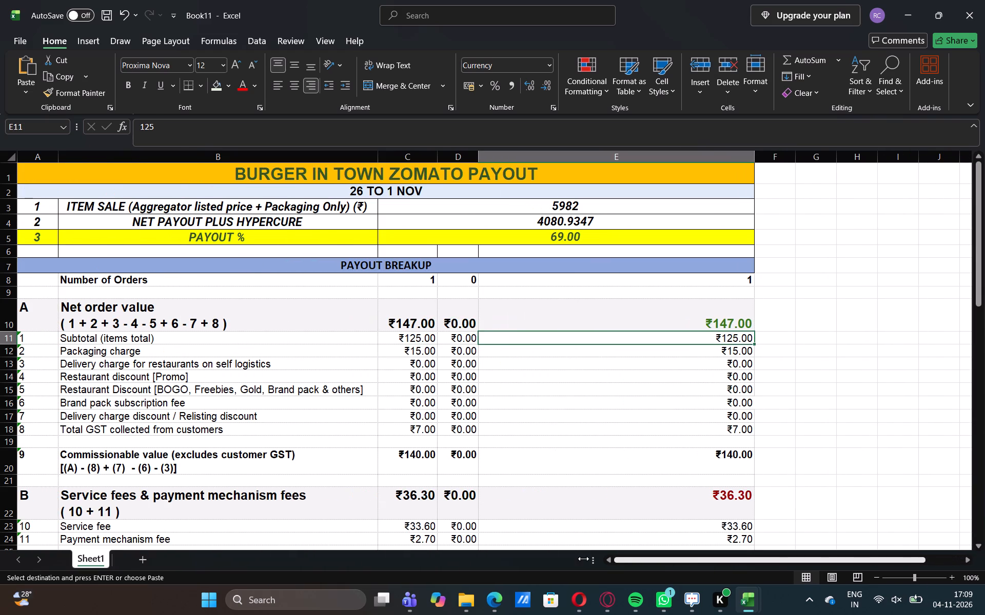
Centre the contents of the whole payout table horizontally, from the title row through the Net Payout row (A1:E60).
click(136, 177)
drag(136, 177, 136, 200)
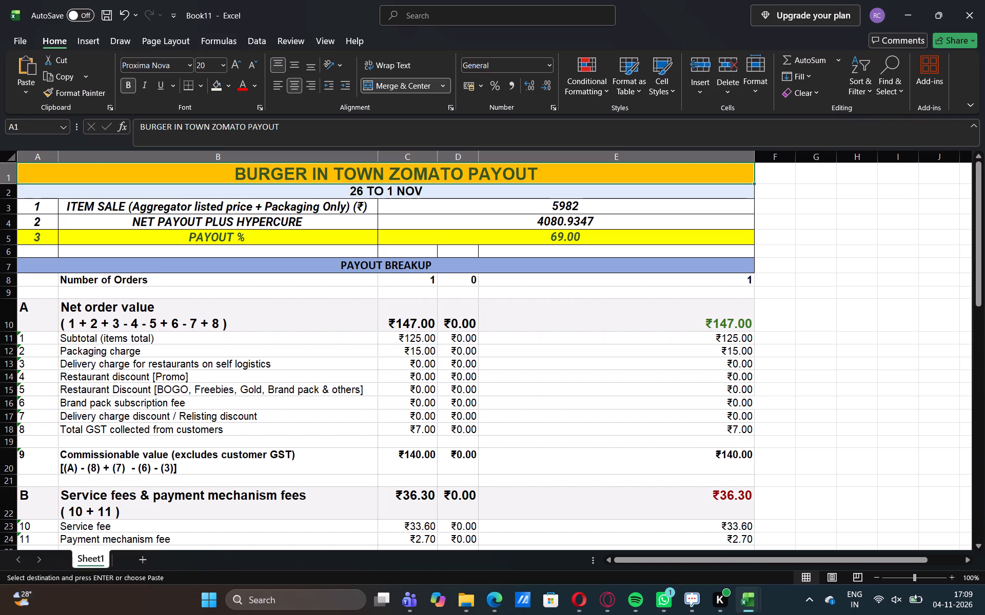
drag(136, 200, 152, 598)
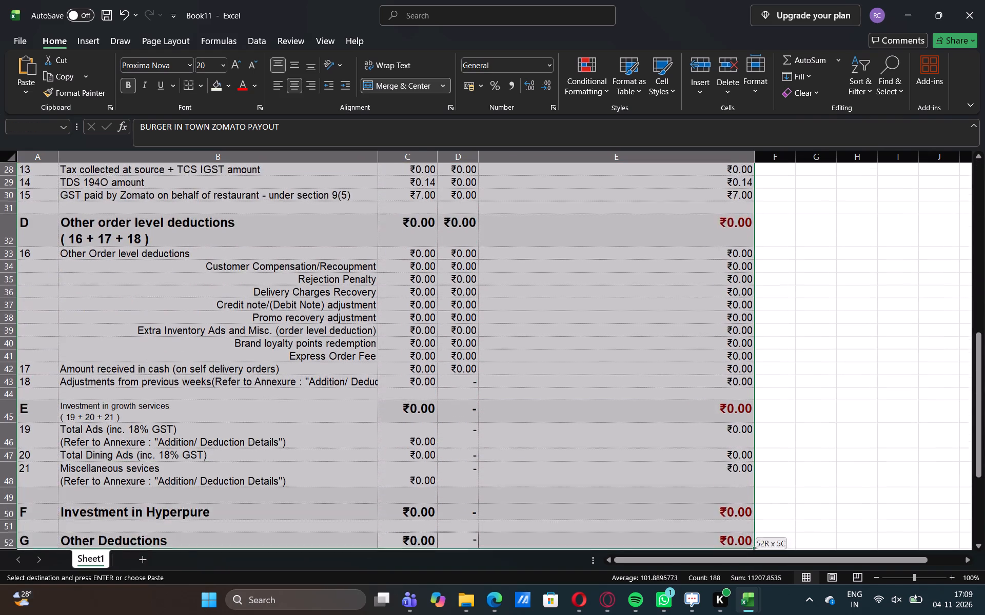
drag(152, 598, 172, 488)
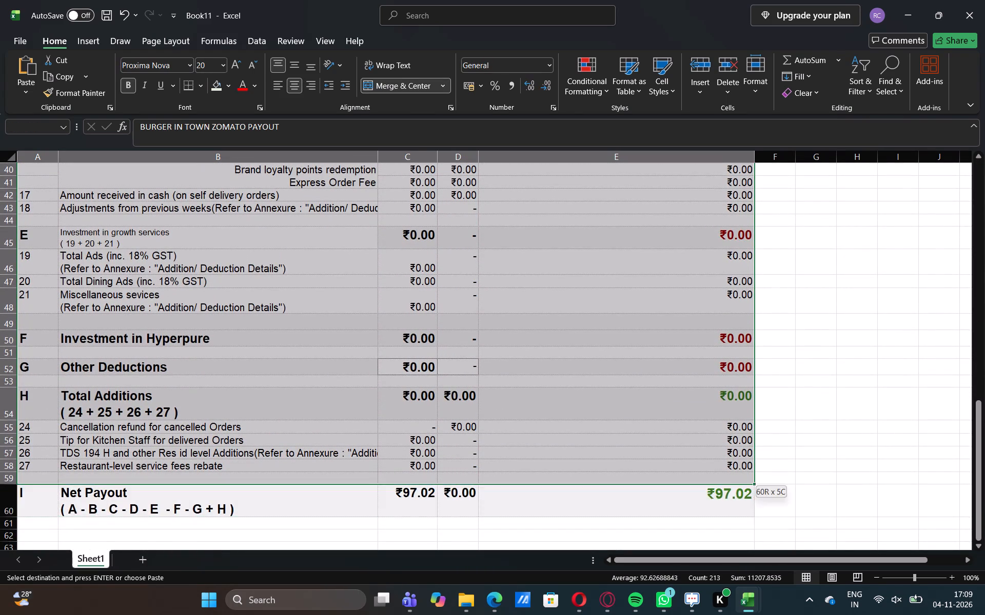
drag(172, 488, 173, 503)
click(291, 83)
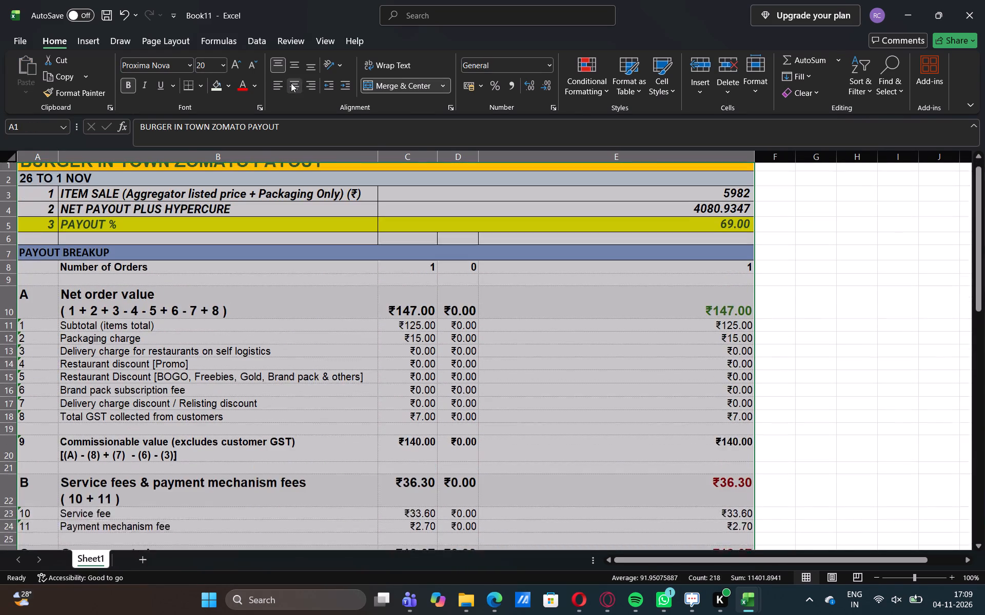
click(291, 83)
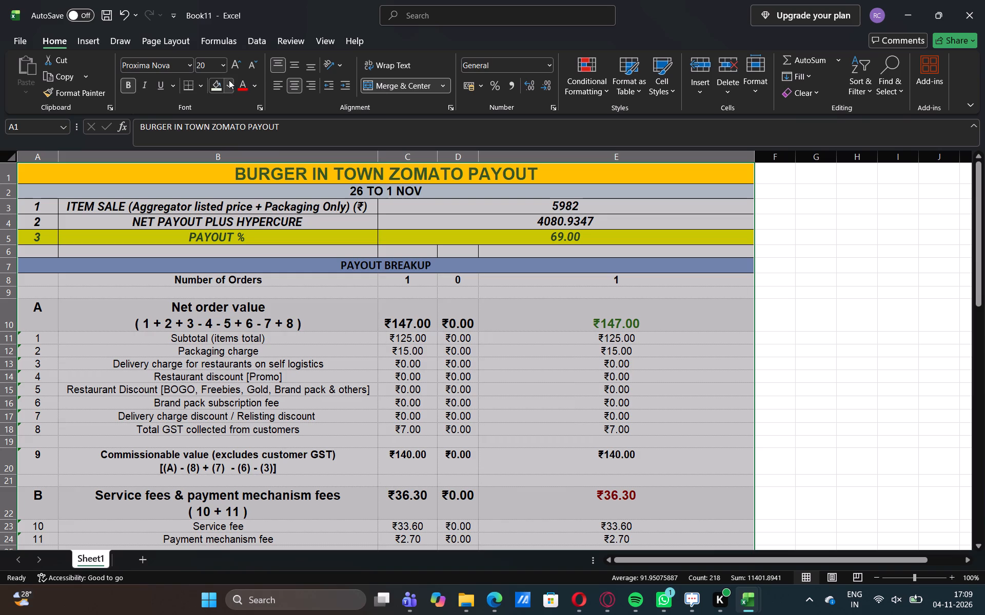
Apply All Borders to the whole payout table A1:E60.
click(227, 84)
click(201, 81)
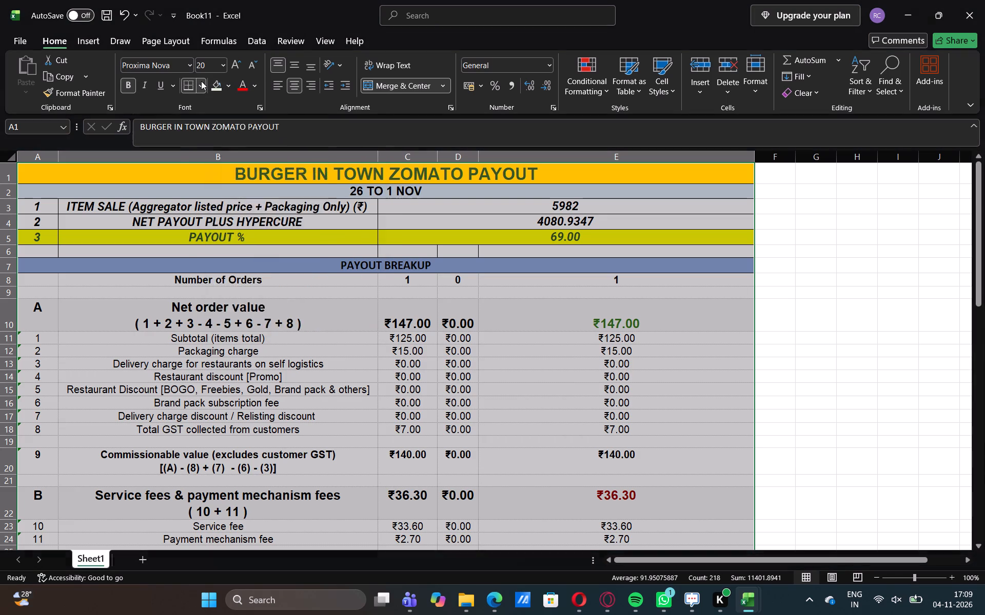
click(223, 218)
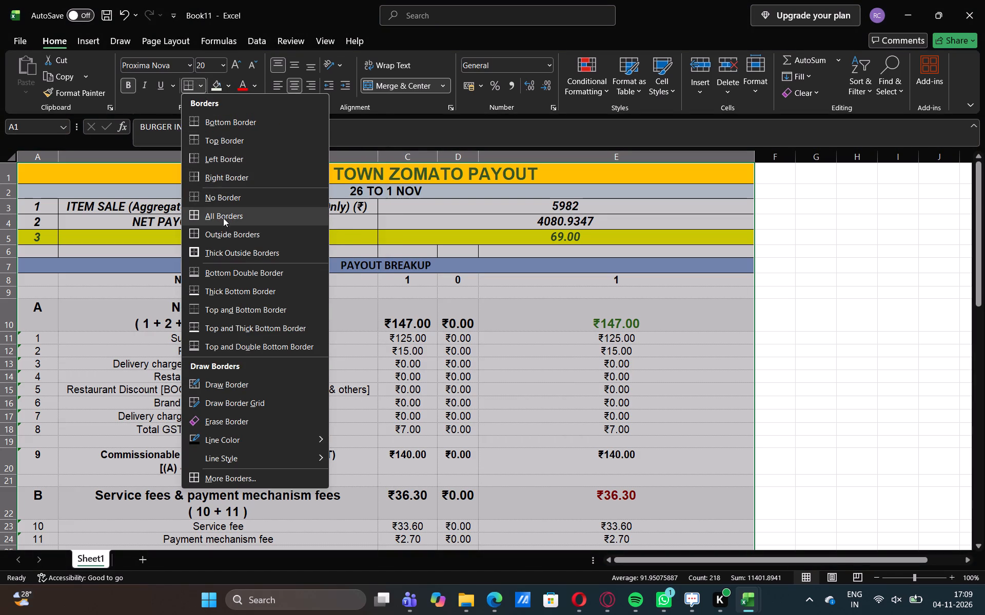
click(642, 369)
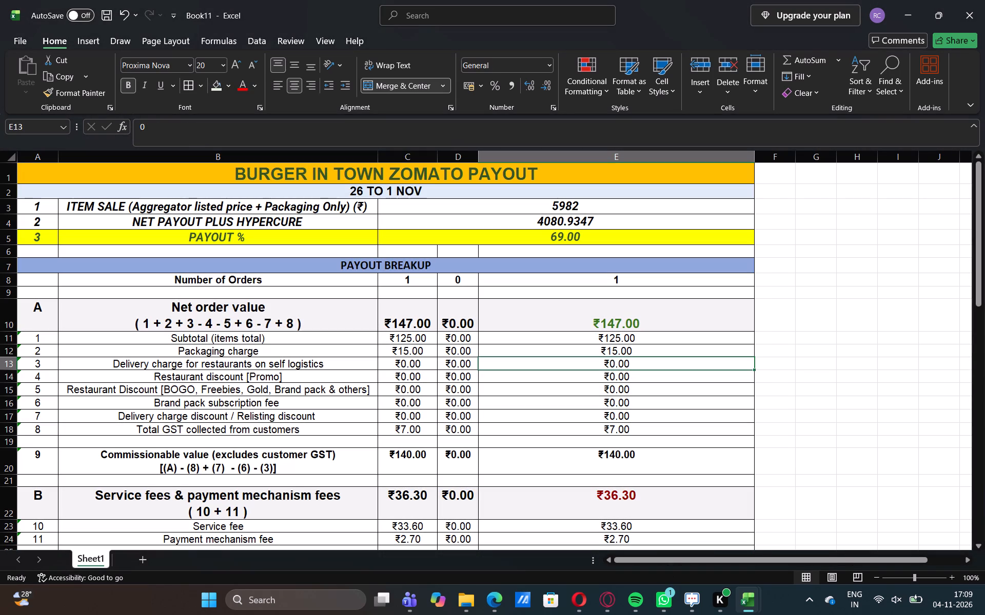
Clear the old ITEM SALE, NET PAYOUT PLUS HYPERCURE and PAYOUT % figures in C3, C4 and C5.
click(583, 207)
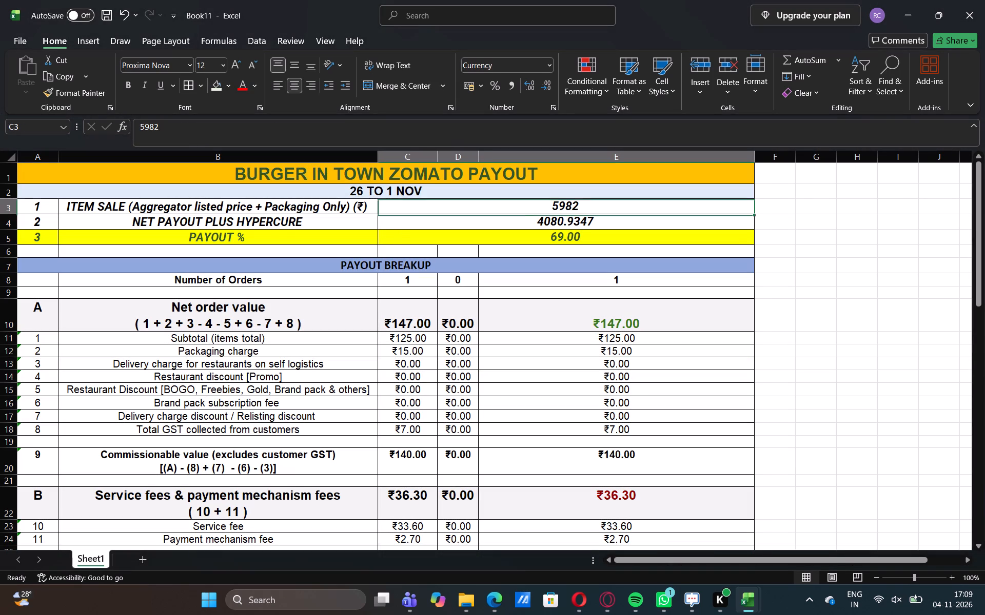
key(BackSpace)
click(582, 222)
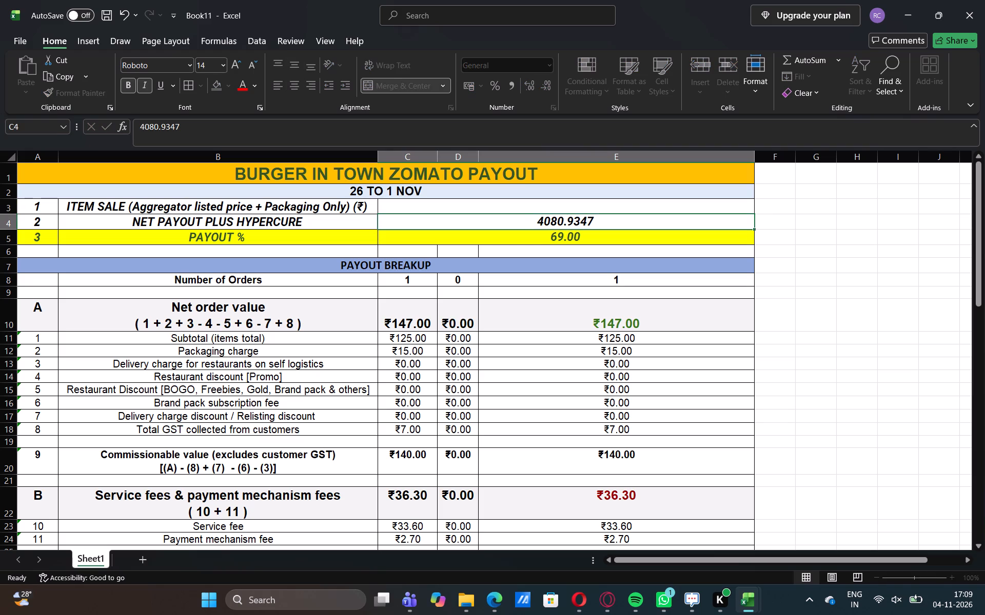
key(BackSpace)
click(574, 241)
key(BackSpace)
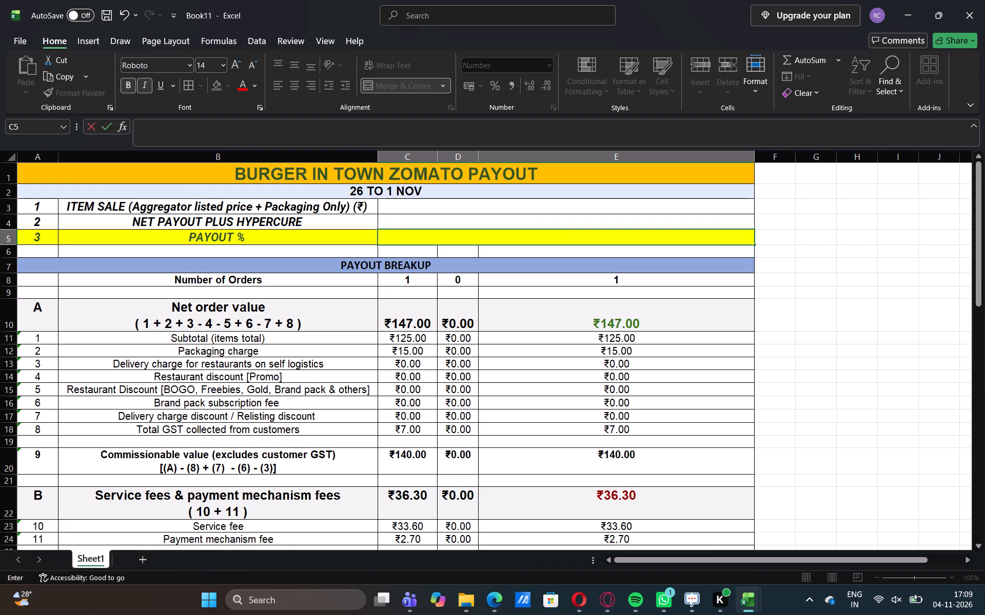
Enter 140 as the ITEM SALE value in C3.
click(583, 209)
text(140)
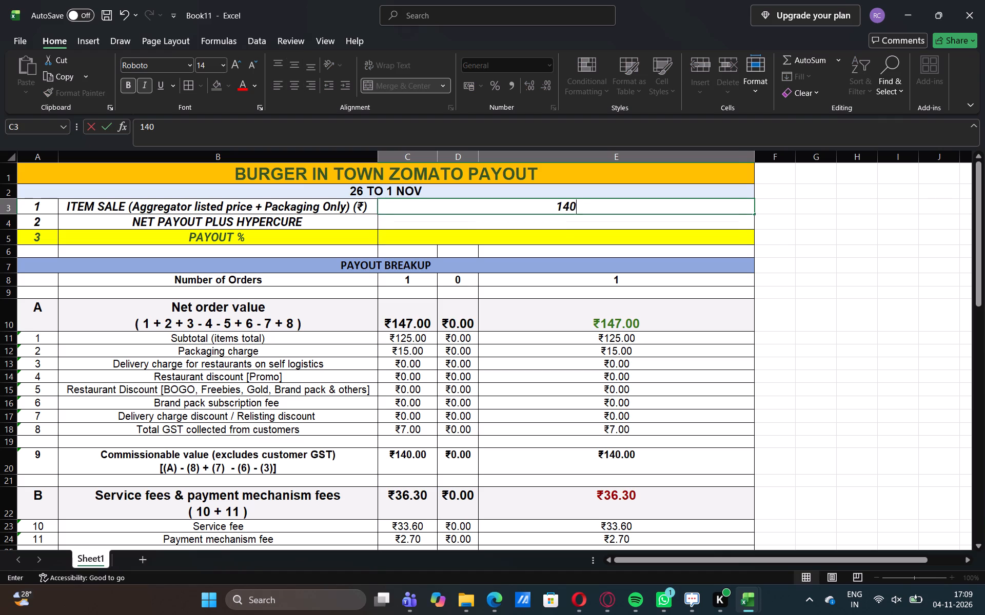
click(763, 265)
Fill the entire Net Payout row, row 60, with the lightest green theme colour.
drag(976, 248, 966, 396)
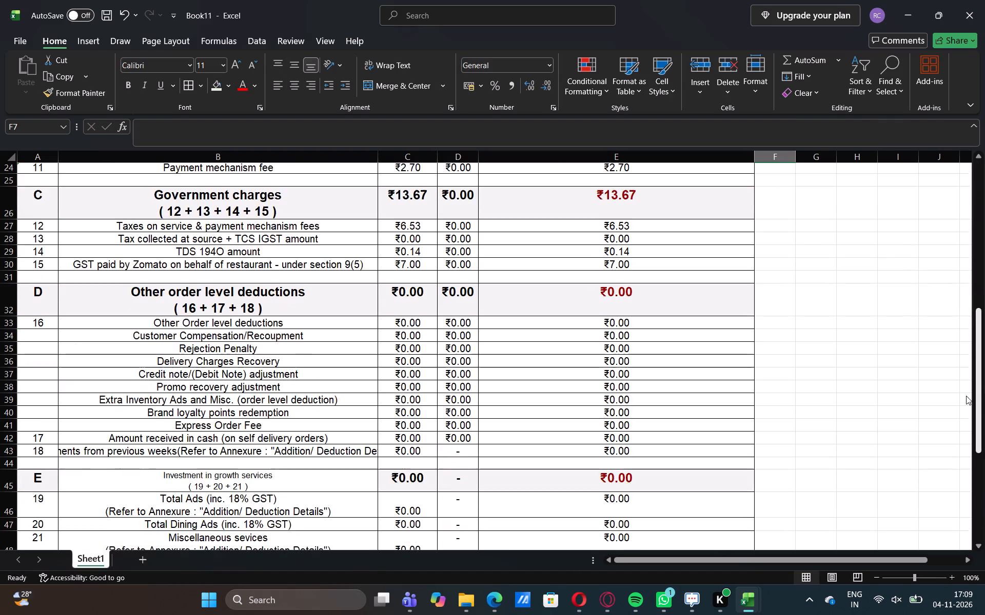
drag(966, 396, 974, 505)
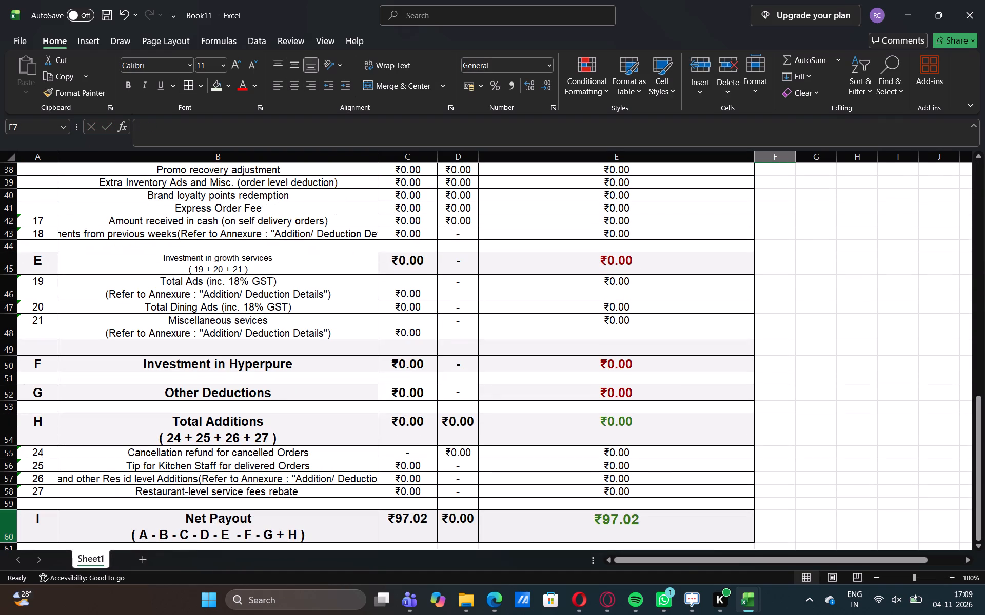
click(12, 526)
click(231, 84)
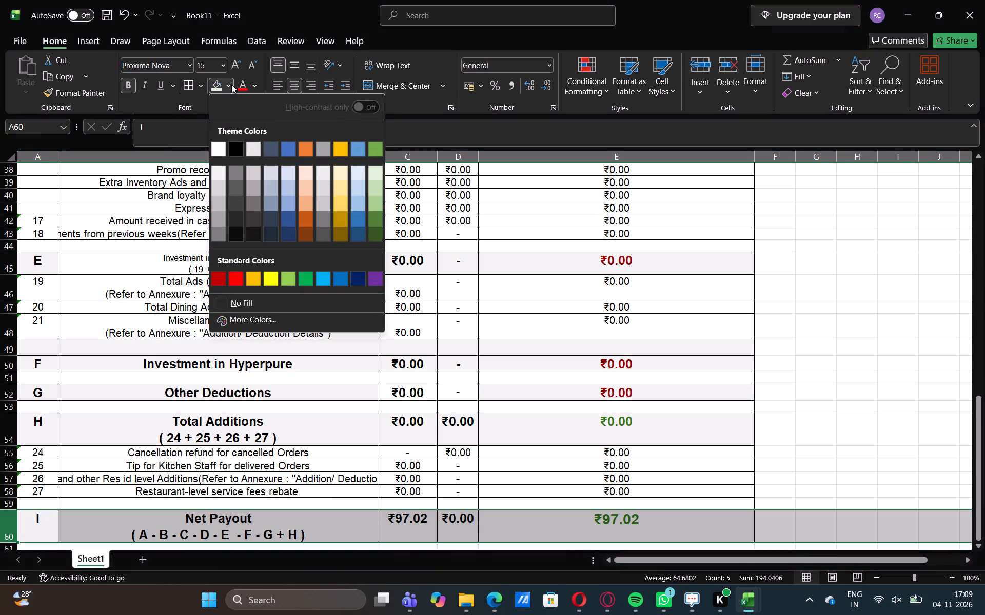
click(370, 167)
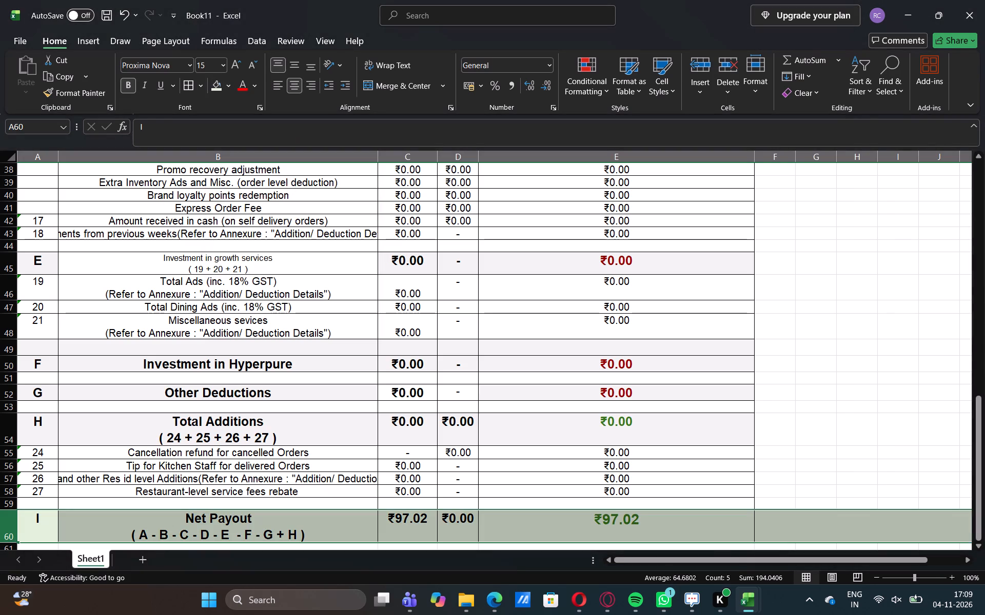
Copy the Net Payout total from E60 into the NET PAYOUT PLUS HYPERCURE cell C4.
click(596, 522)
key(ctrl+c)
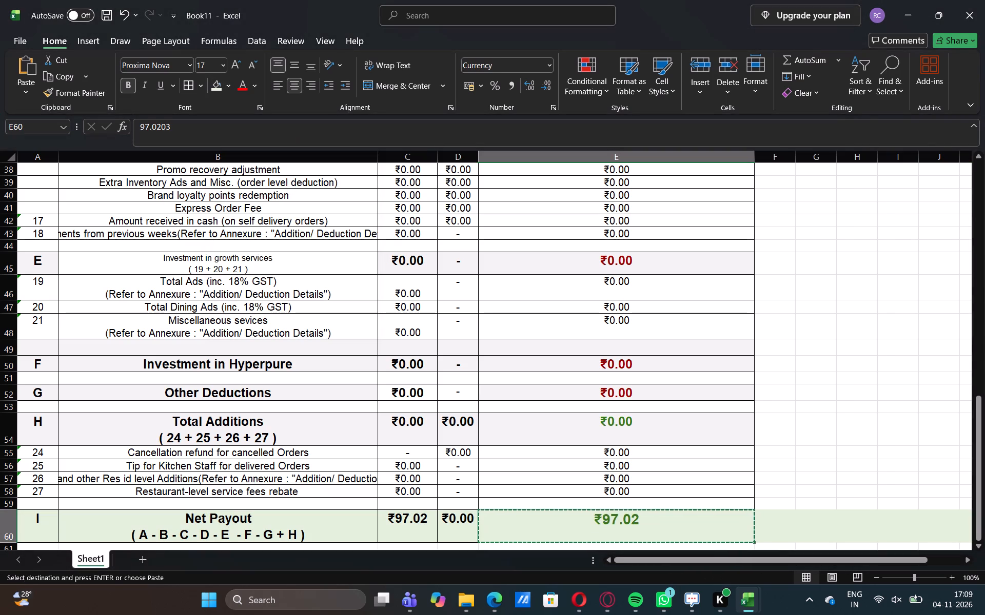
drag(981, 471, 984, 126)
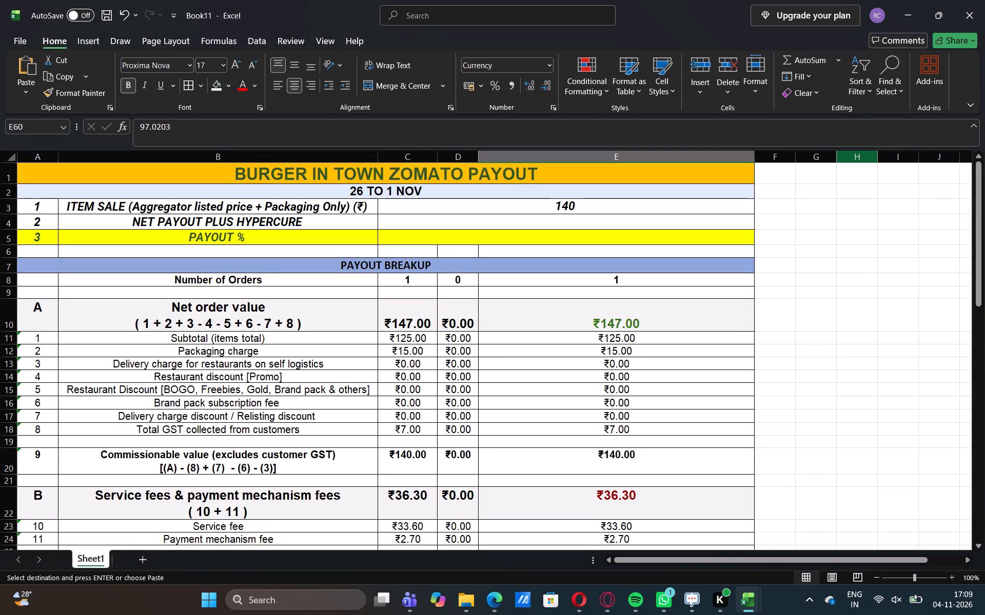
click(581, 221)
key(ctrl+v)
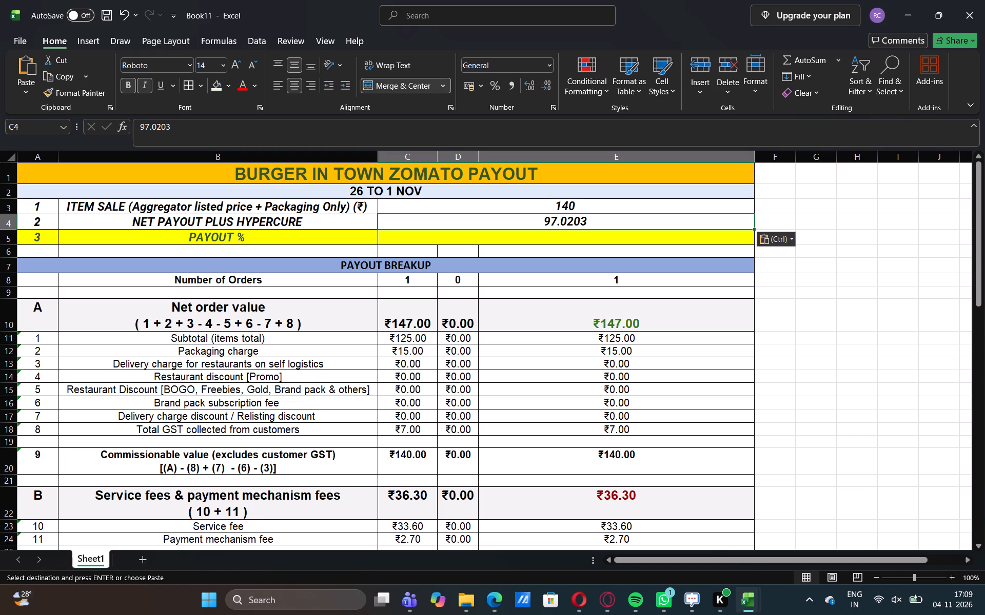
click(790, 290)
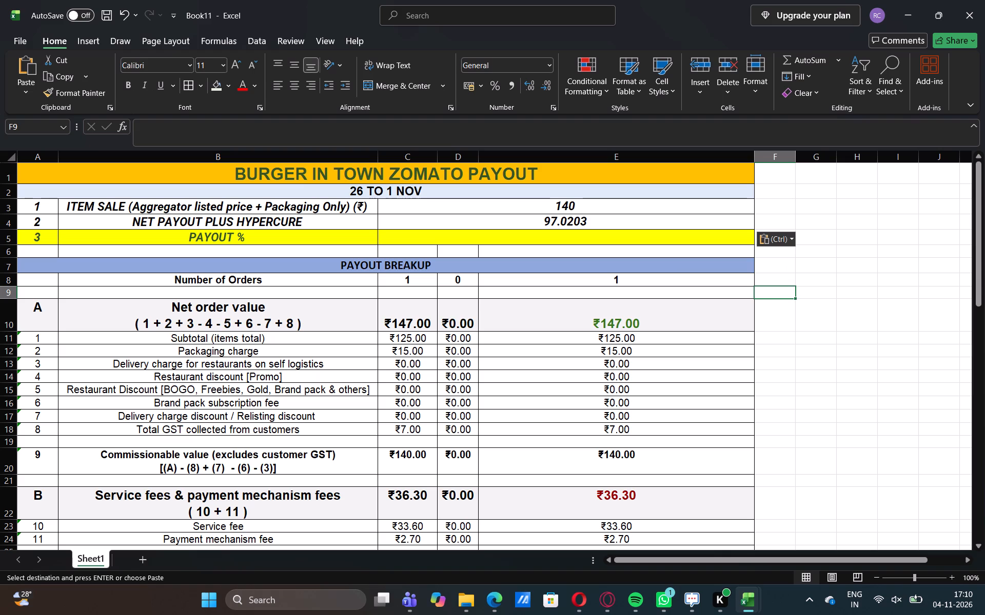
Enter 70 as the PAYOUT % value in C5.
click(564, 242)
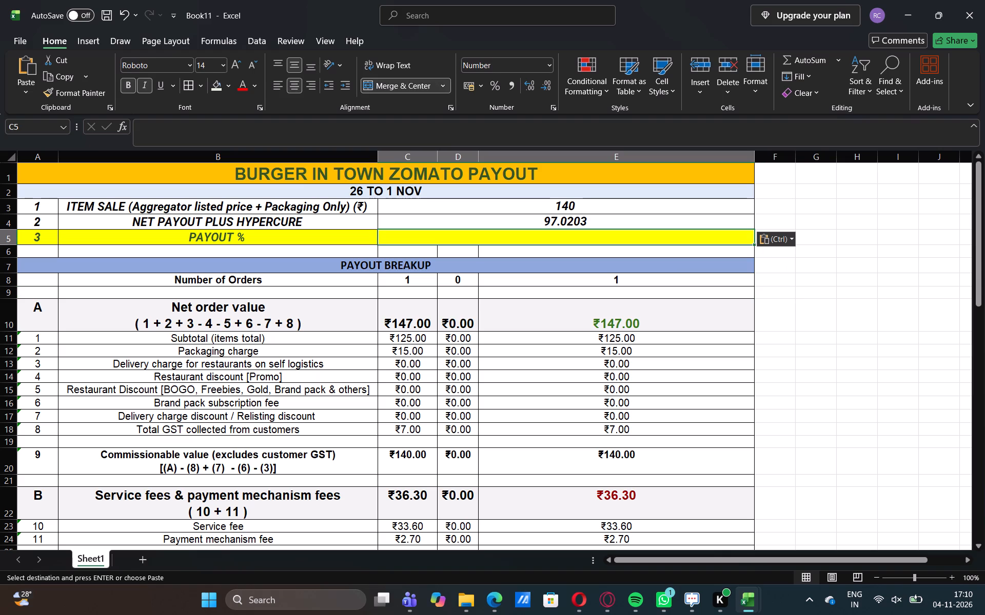
text(70)
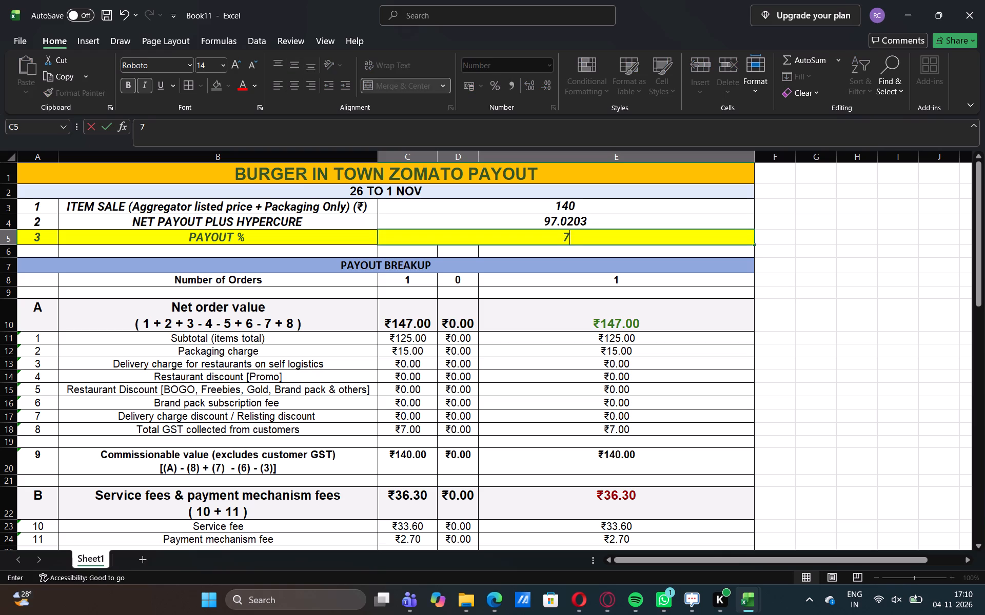
click(806, 423)
Copy the deduction tables in rows 11 to 22 of the settlement report's Addition Deductions Details sheet into Book11 at A62, below Net Payout.
drag(980, 229, 975, 497)
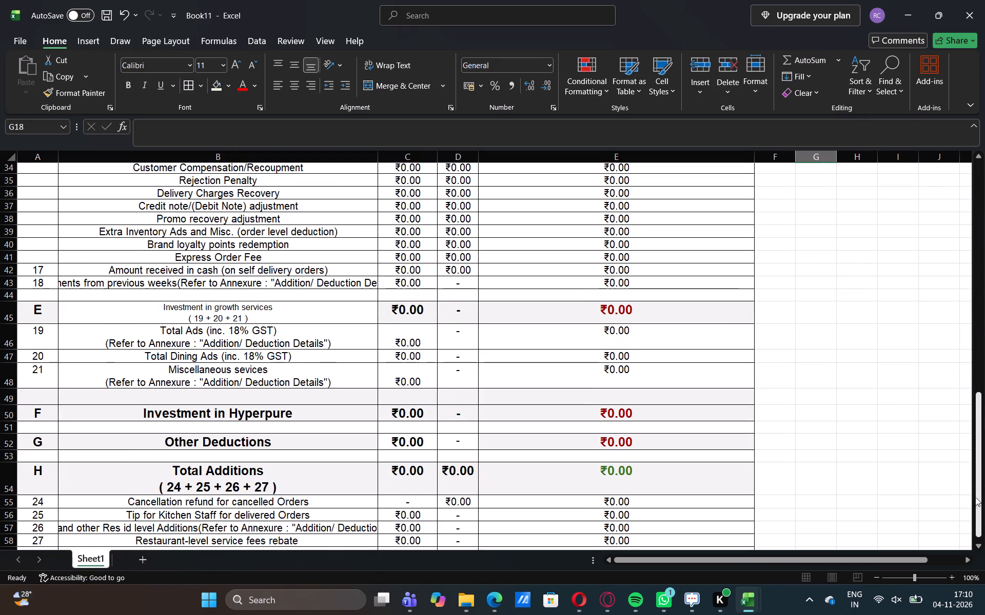
drag(975, 497, 974, 516)
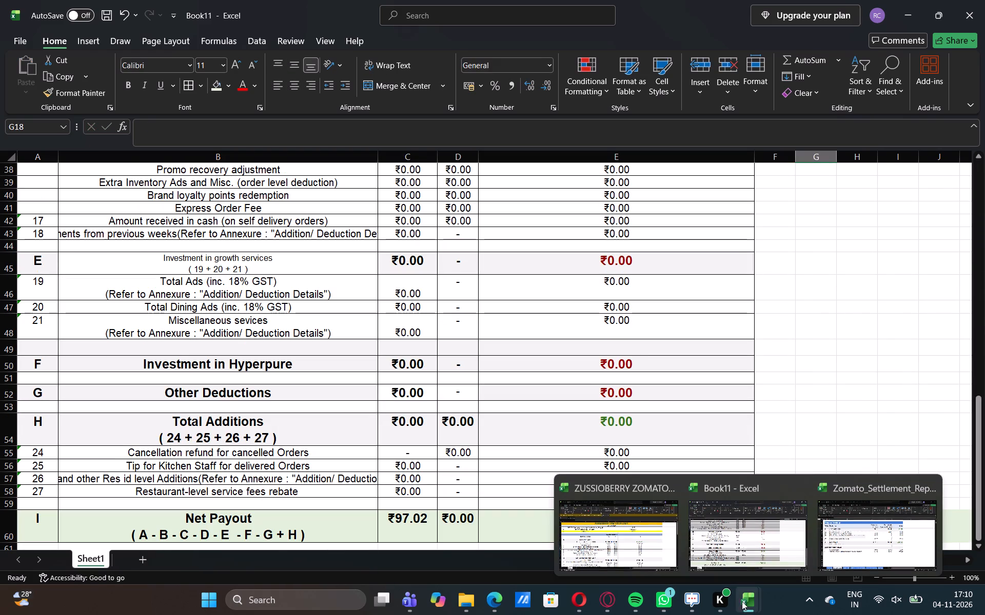
click(708, 544)
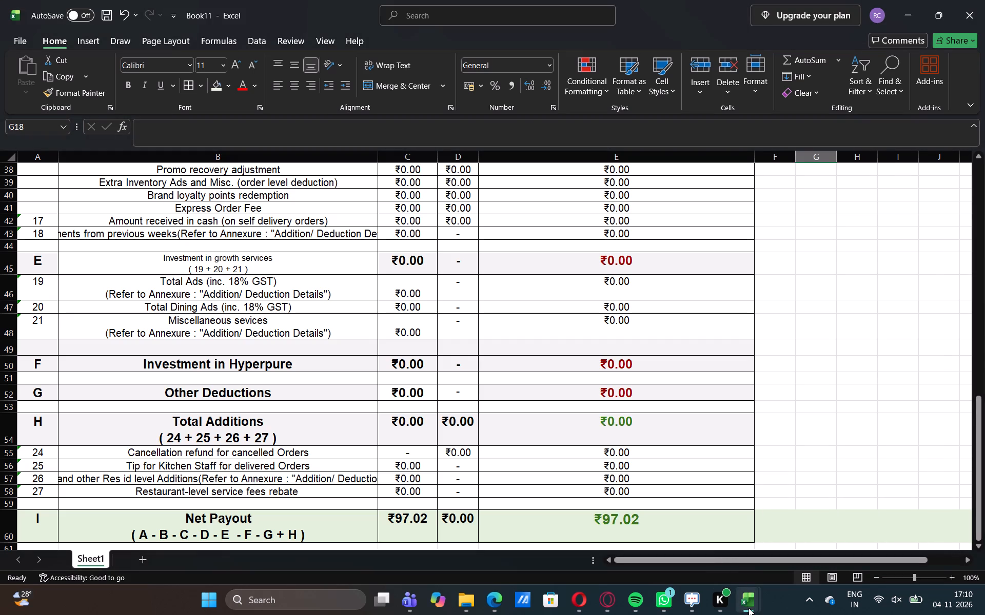
click(877, 529)
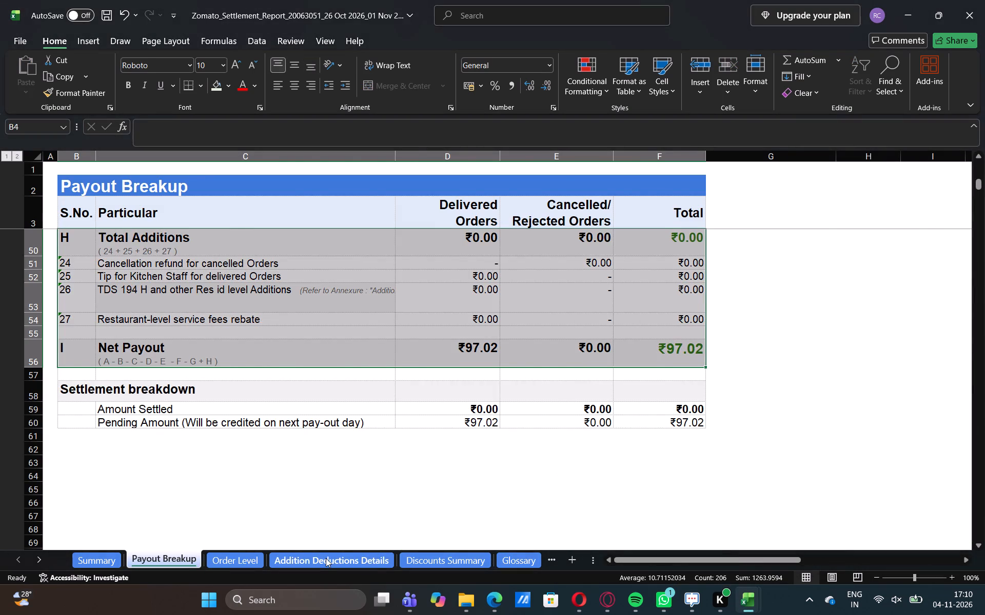
click(326, 558)
click(36, 297)
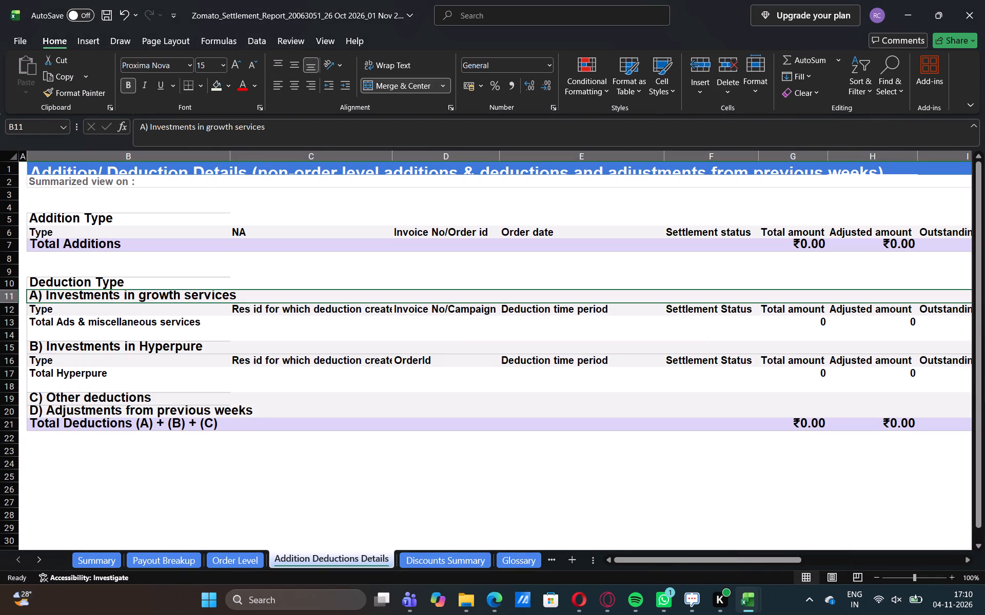
drag(36, 297, 51, 431)
key(ctrl+c)
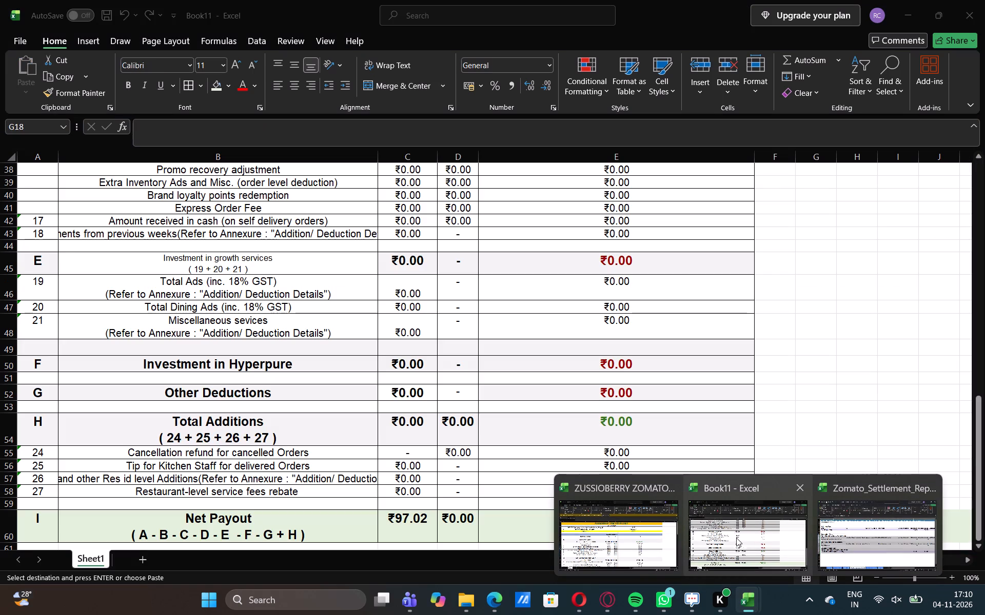
click(855, 532)
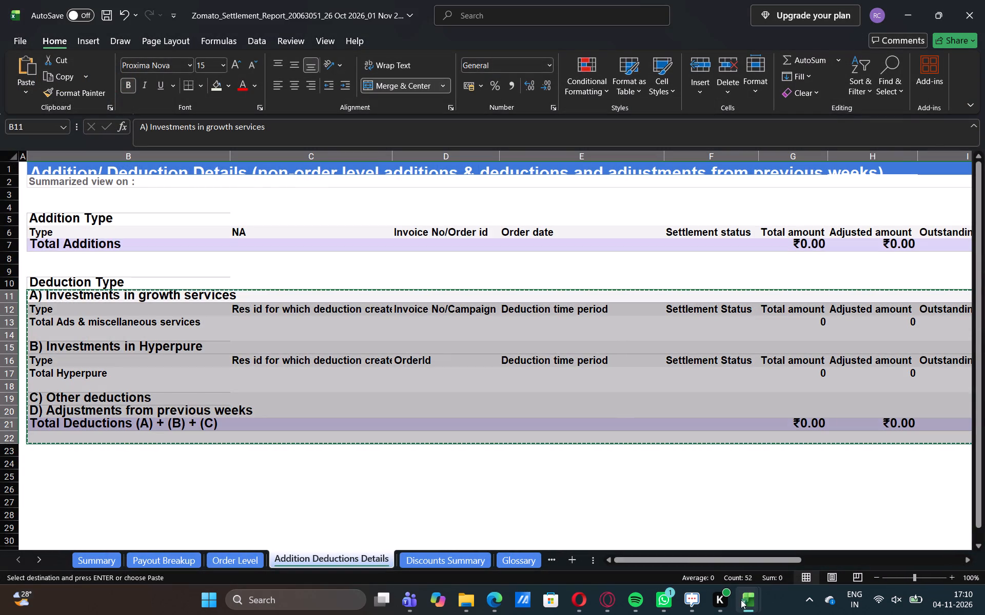
click(735, 529)
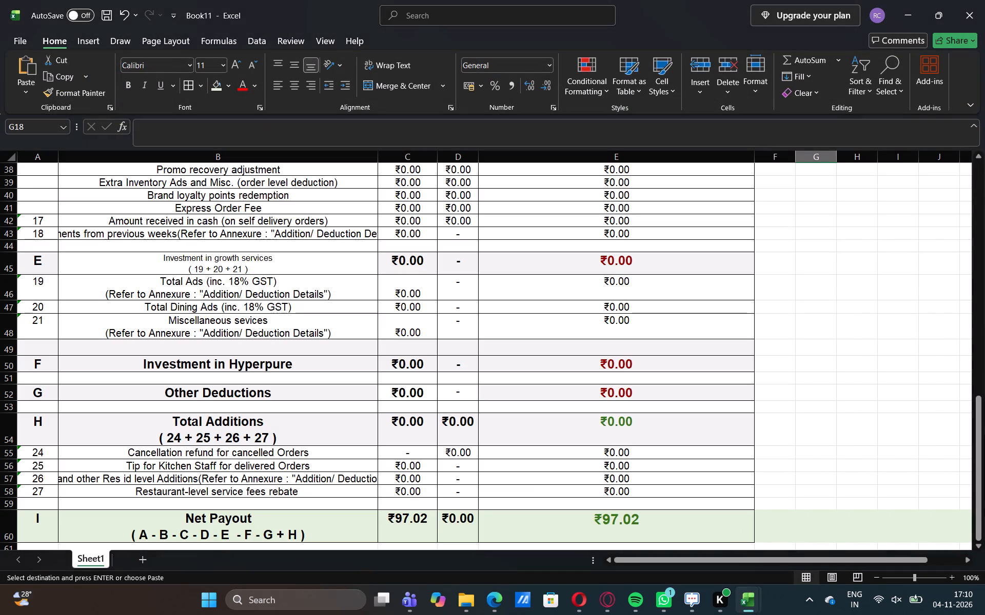
click(979, 544)
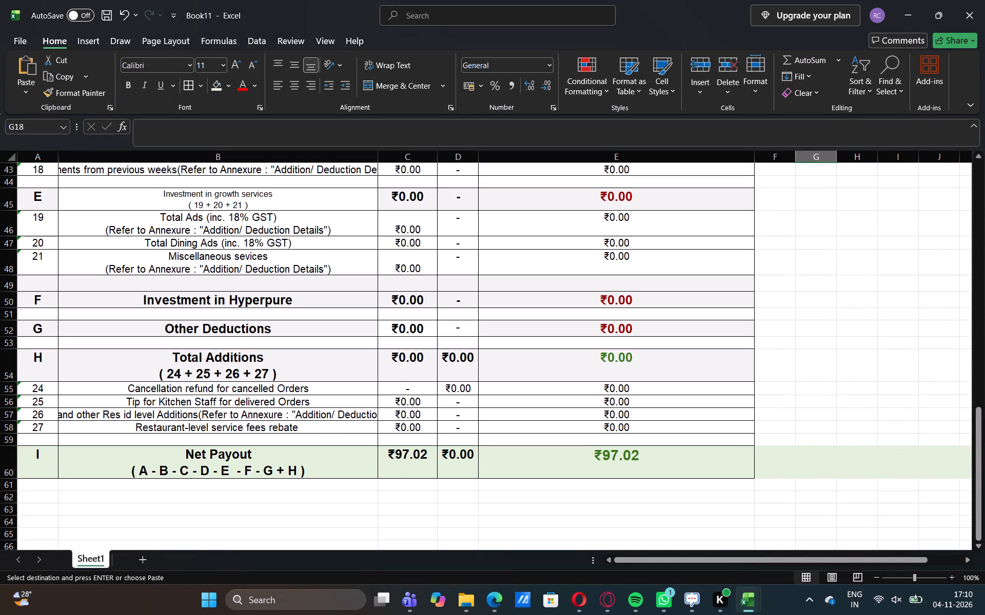
click(45, 498)
key(ctrl+v)
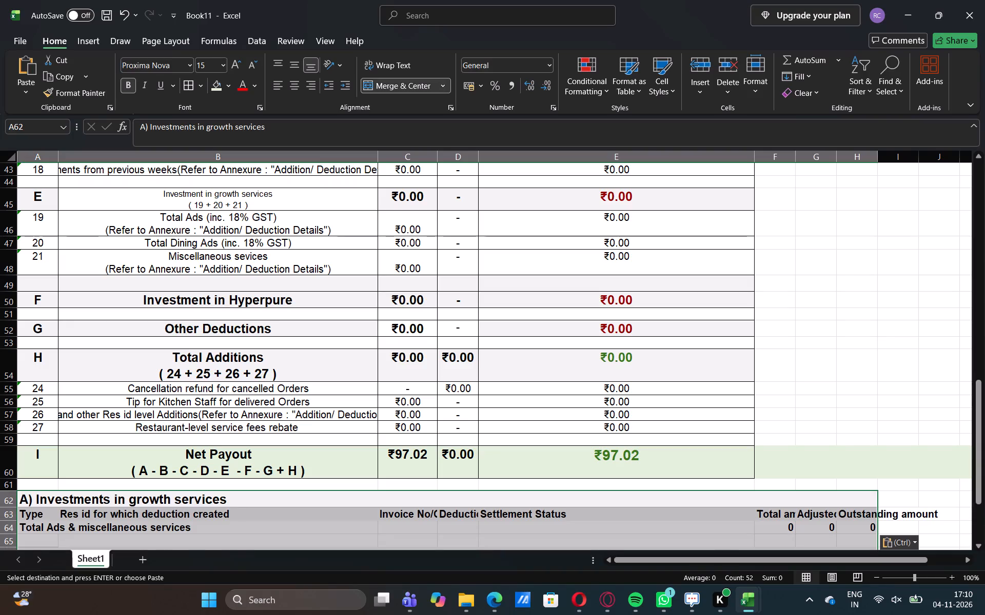
click(821, 393)
Save the workbook in Documents as BURGER IN TOWN ZOMATO PAYOUT FOR 26 TO 1 NOV.
drag(978, 431, 984, 299)
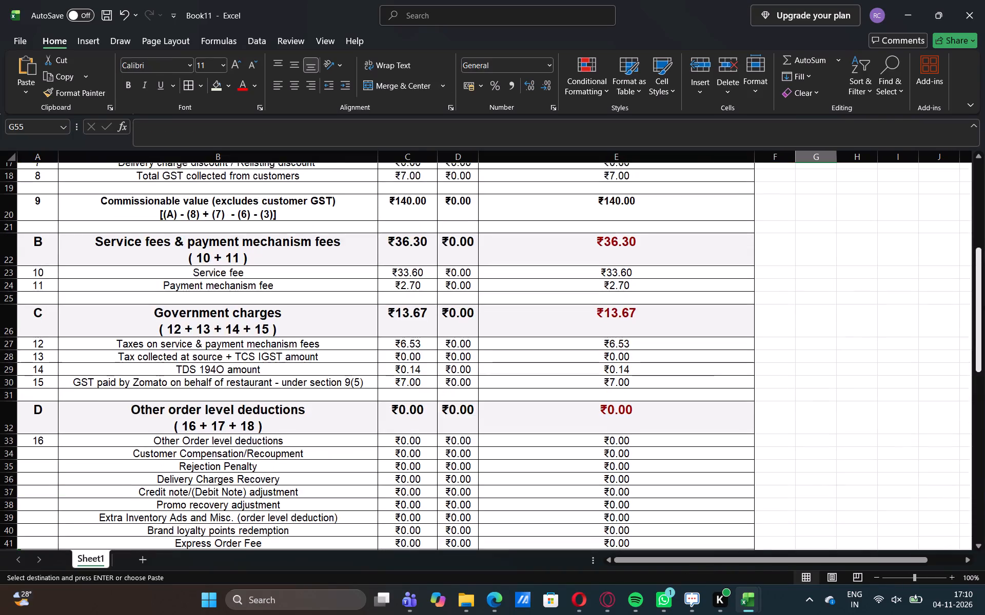
drag(984, 299, 983, 102)
click(14, 34)
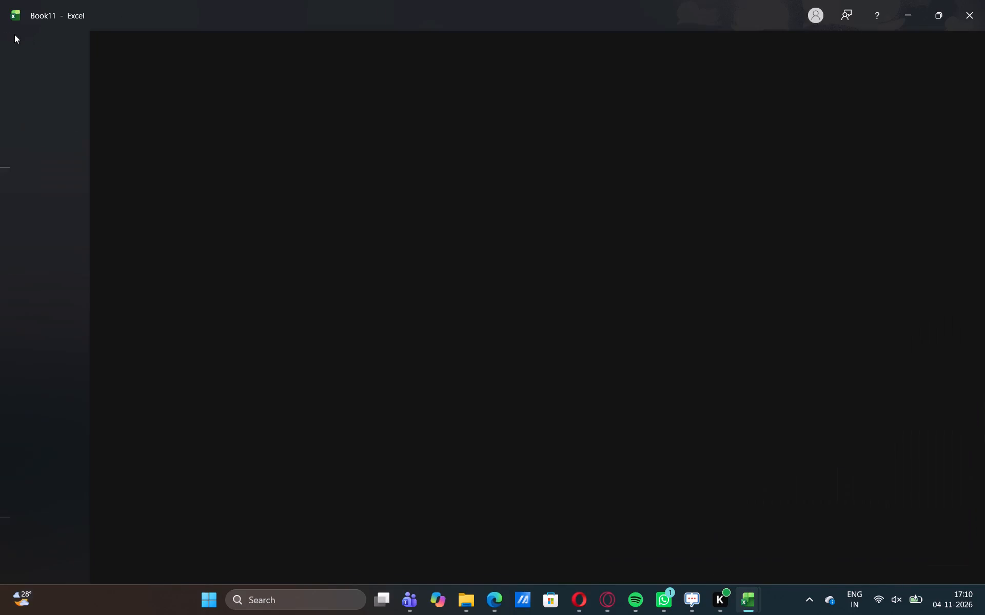
click(46, 237)
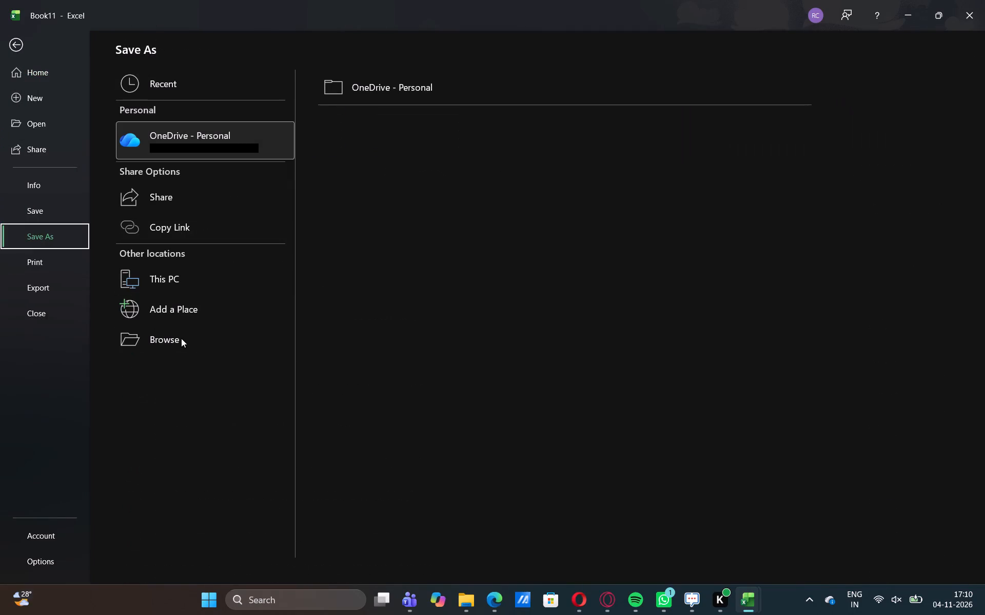
click(181, 338)
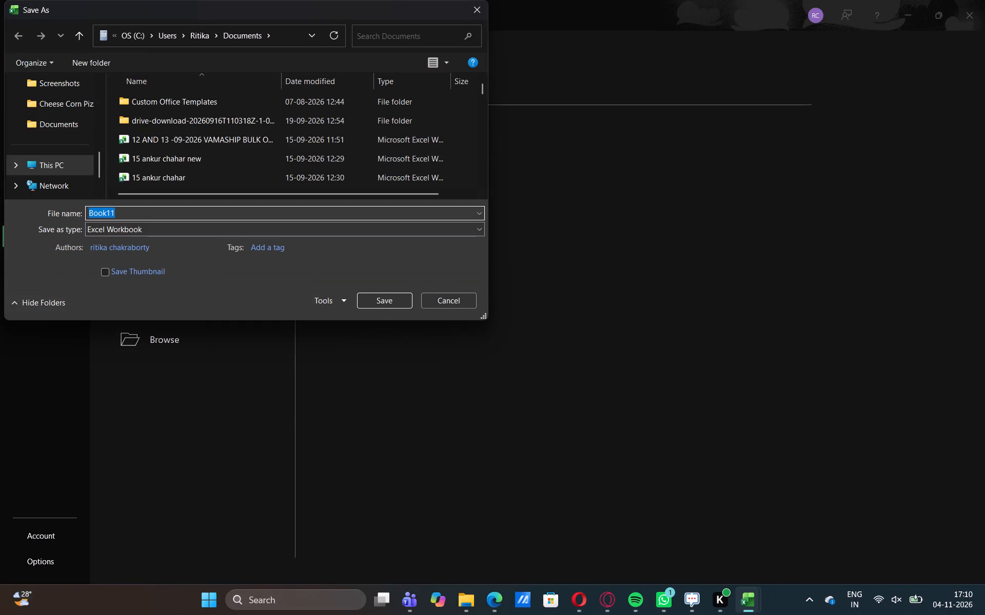
key(BackSpace)
text(BURGER IN TOWN ZOMATO PAYOUT FOR)
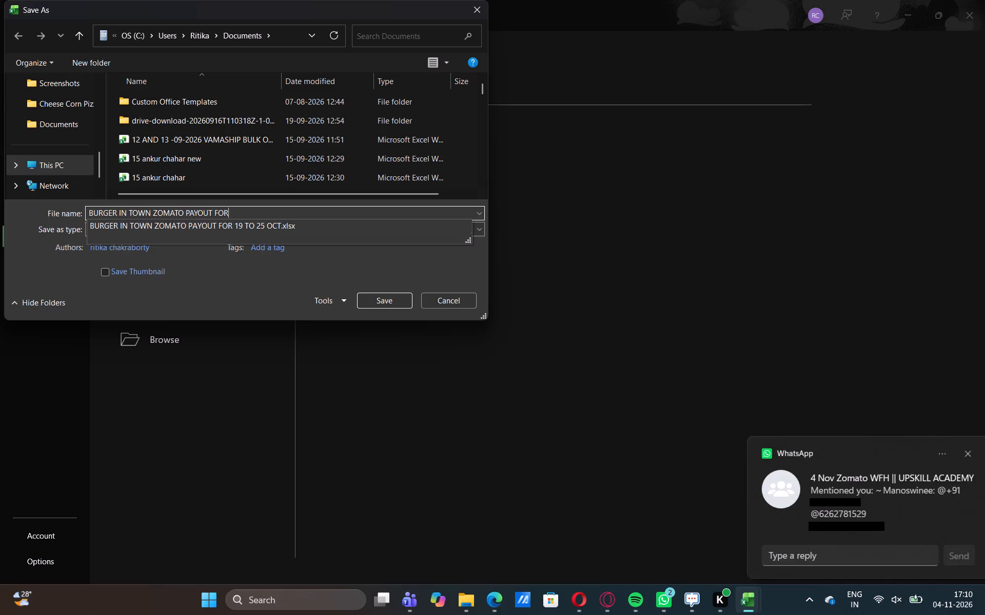
key(space)
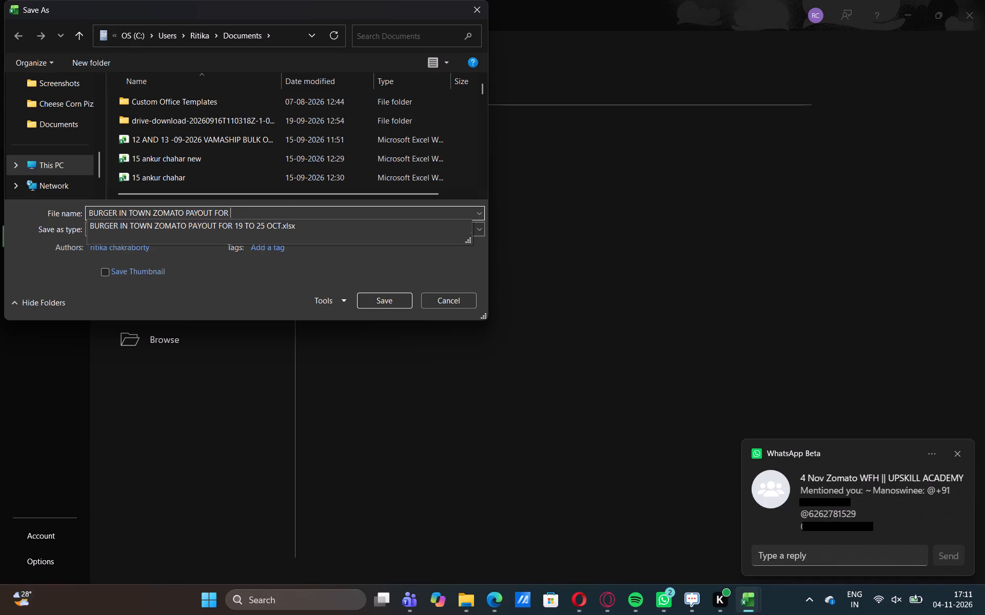
text(26 TO 1 NOV)
click(377, 300)
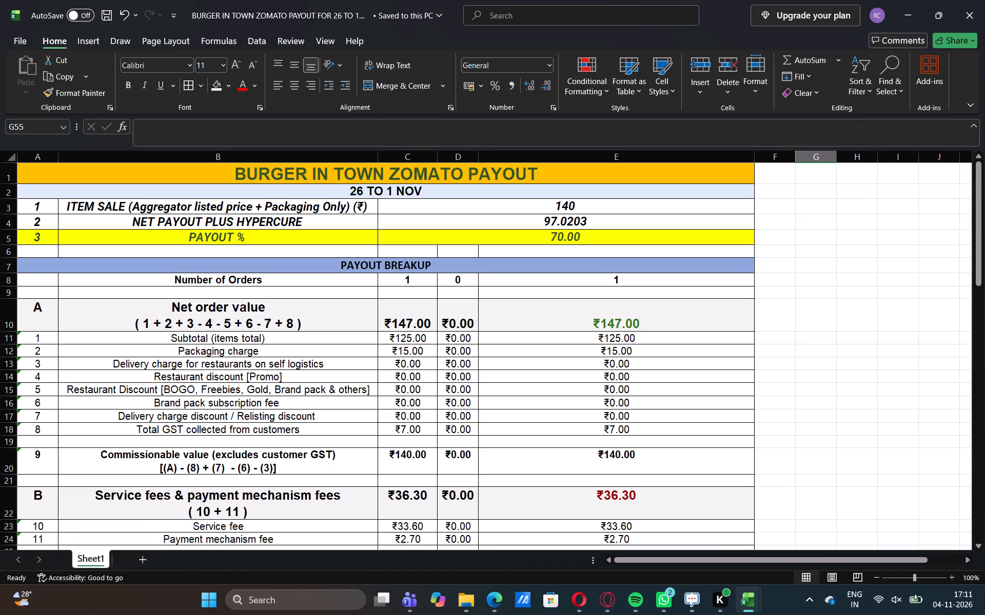
Minimise the three open workbooks to return to the Edge browser with the Burger In Town settlement report.
click(900, 11)
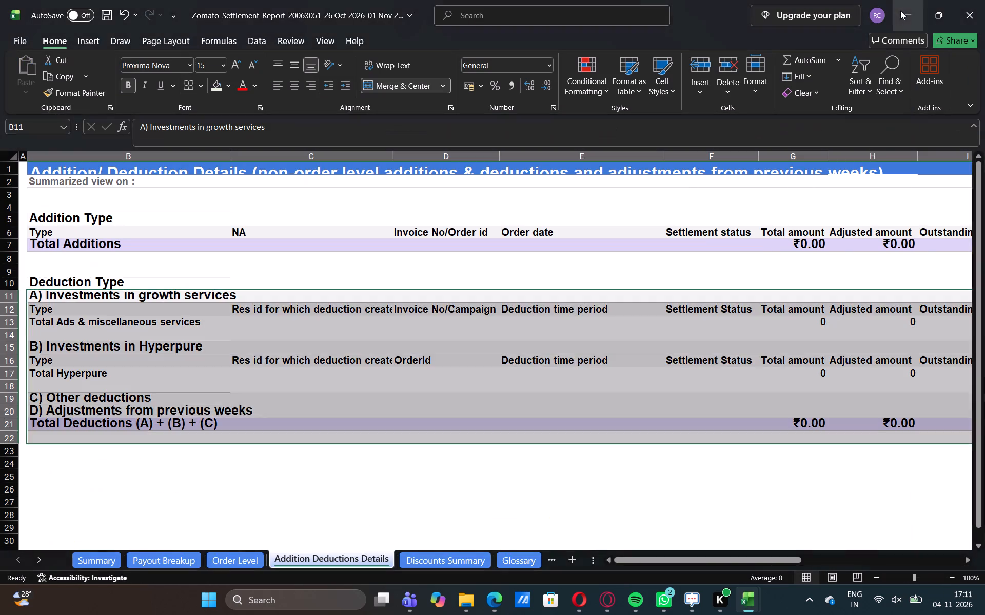
click(900, 11)
click(907, 9)
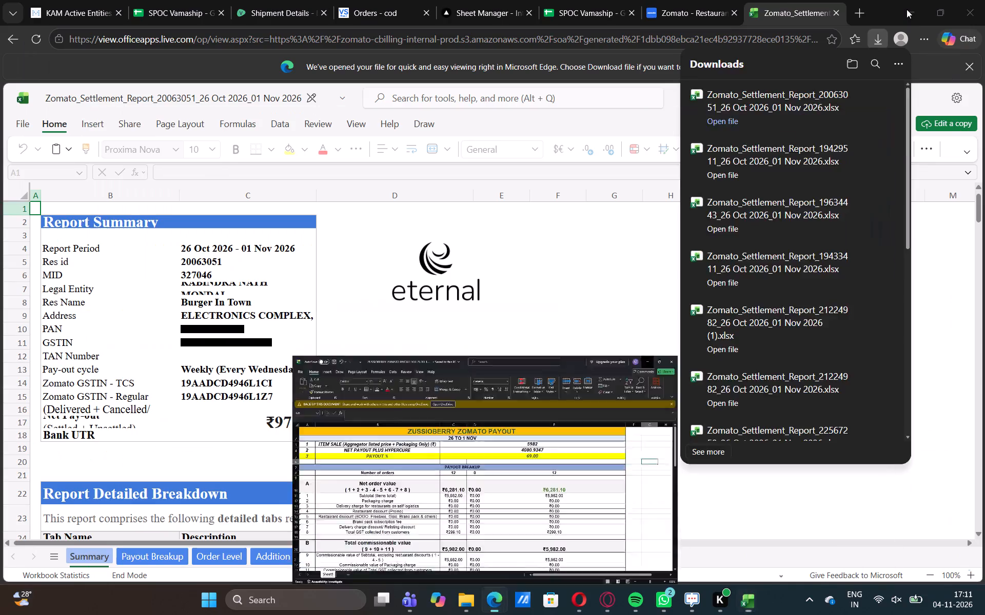
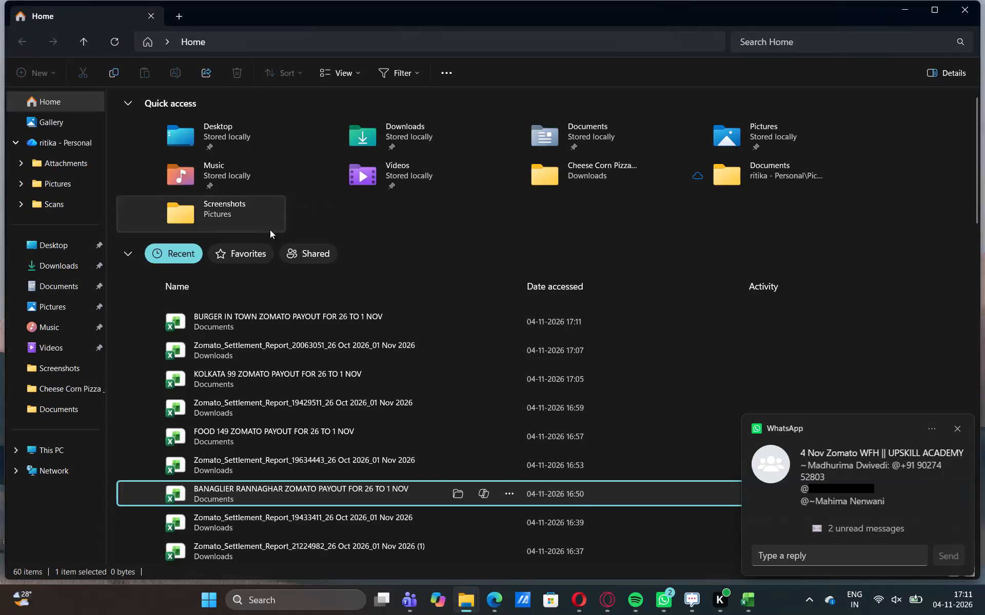
Open the sharing options for the BURGER IN TOWN ZOMATO PAYOUT FOR 26 TO 1 NOV workbook in the recent files.
right_click(280, 313)
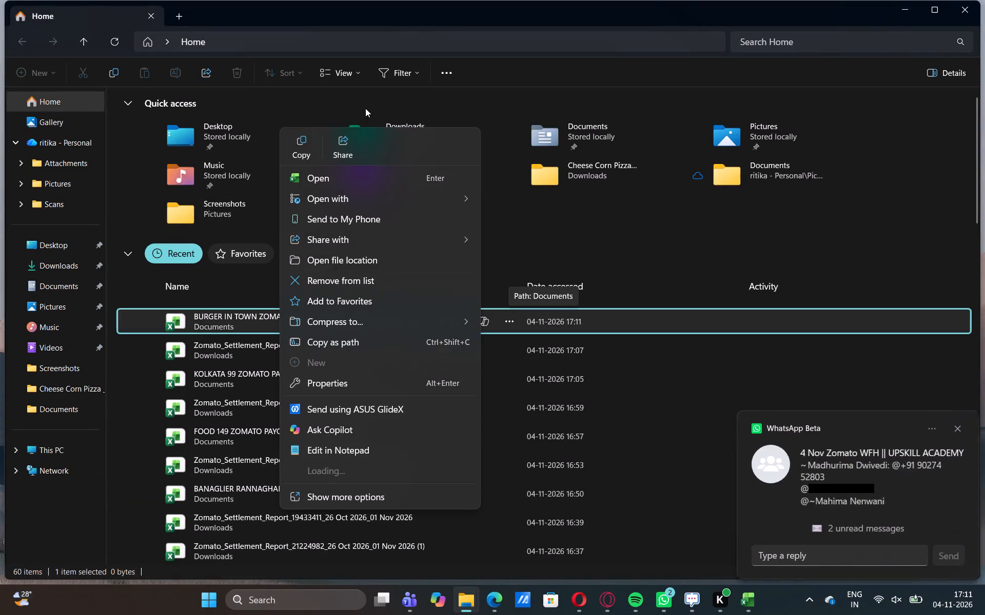
click(342, 145)
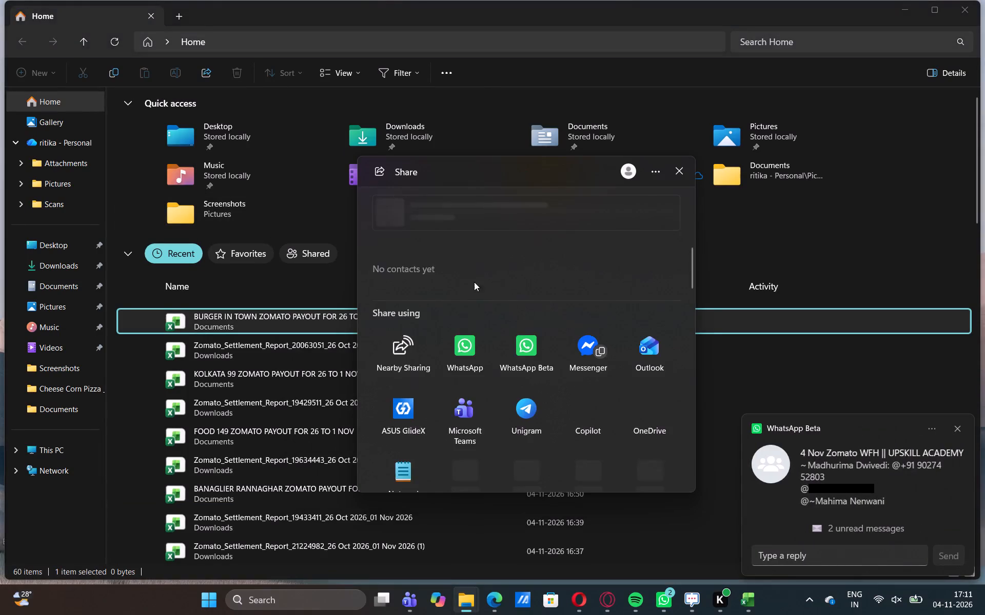